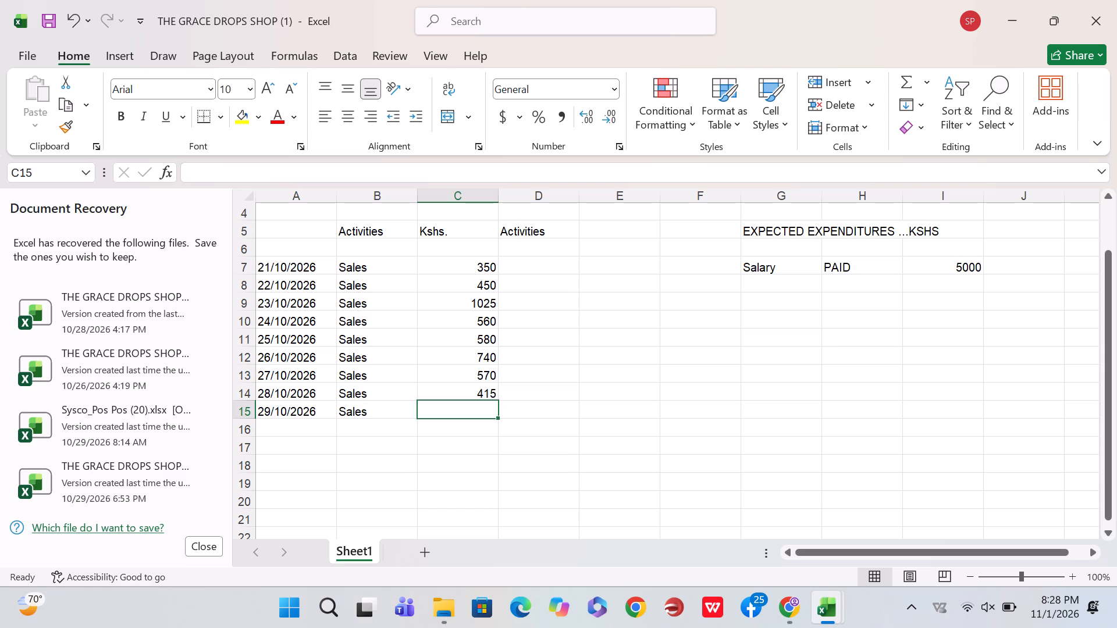
# Enter the amounts 5, 5, 30 and 10 in cells E7 to E10, beside the 21/10/2026 to 24/10/2026 sales.
pyautogui.click(611, 269)
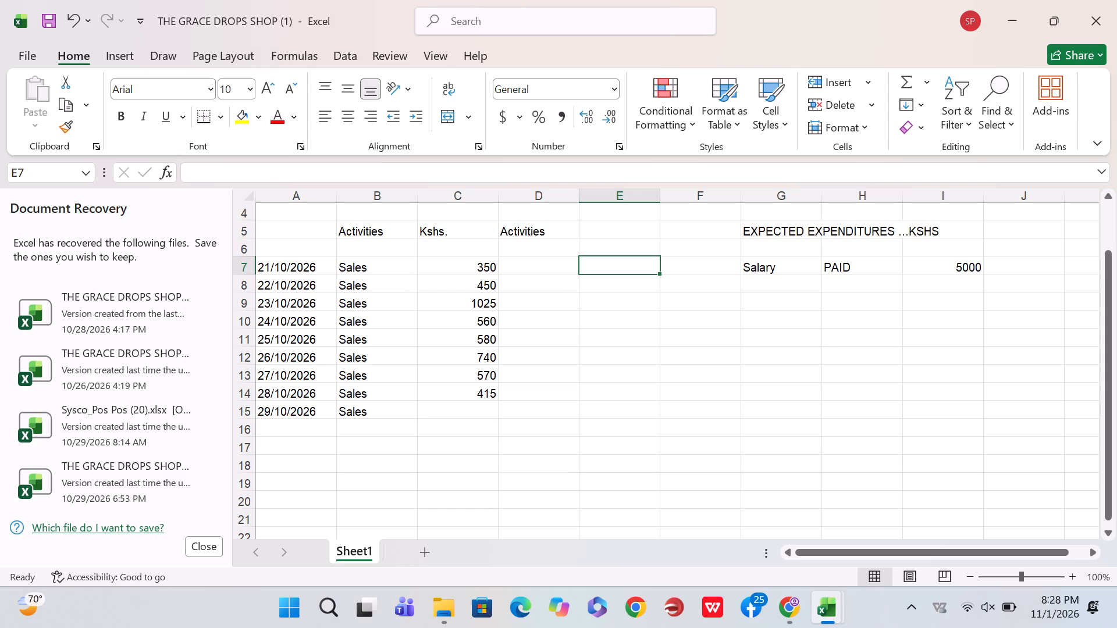
pyautogui.press('5')
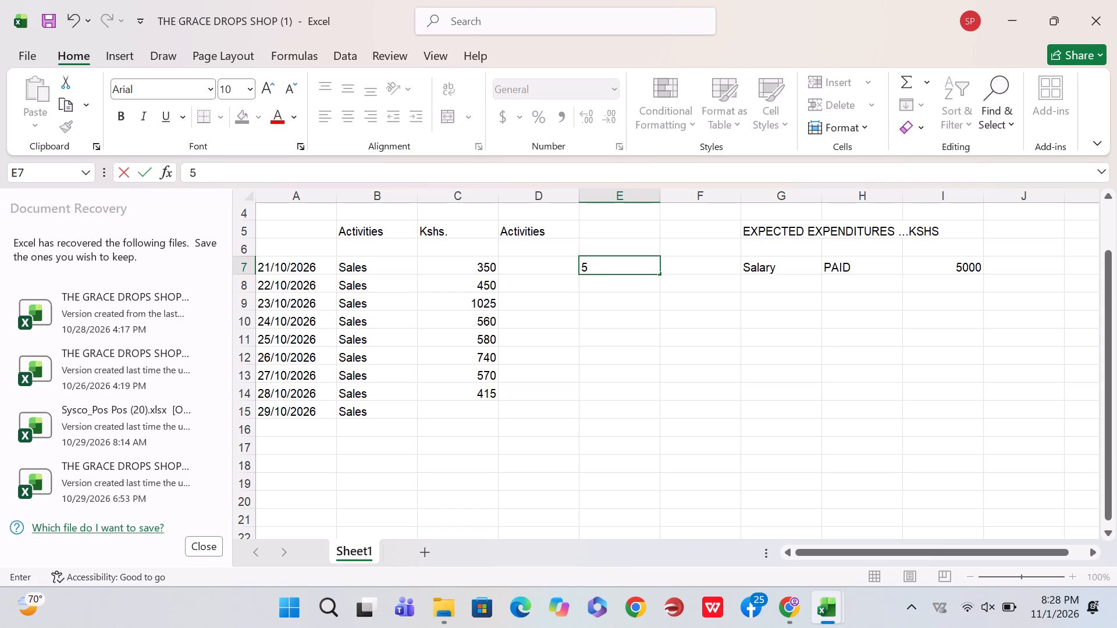
pyautogui.click(597, 288)
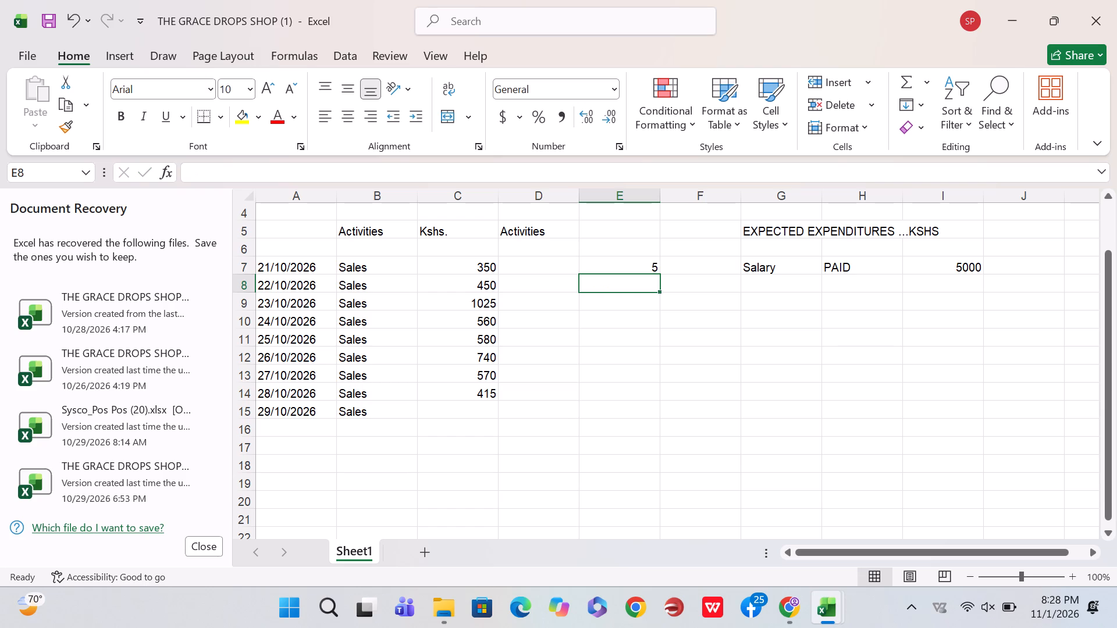
pyautogui.press('5')
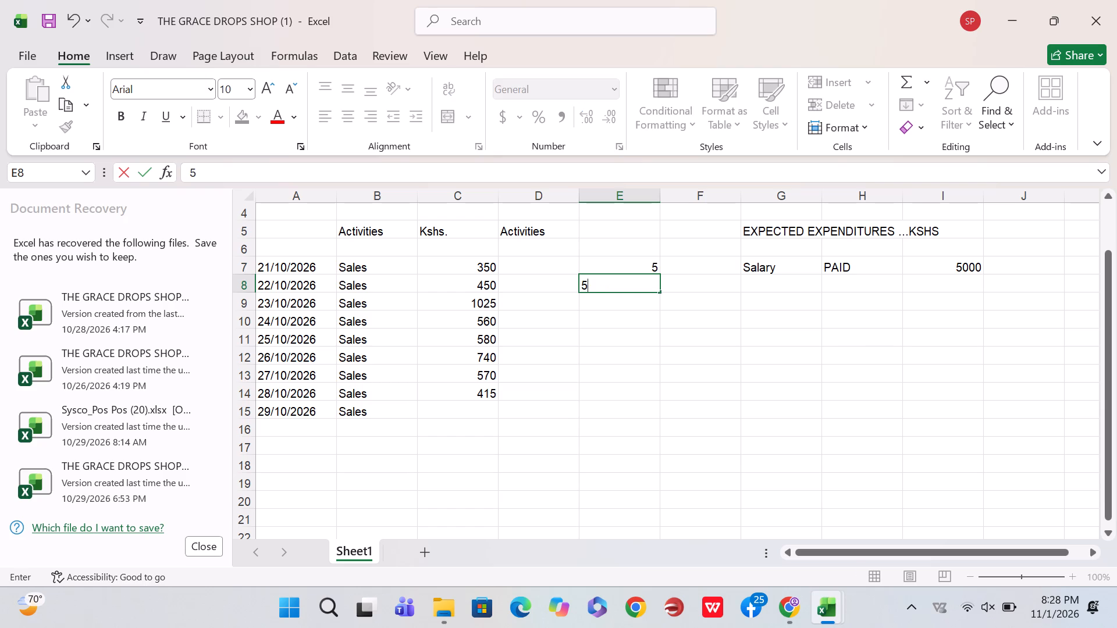
pyautogui.click(604, 310)
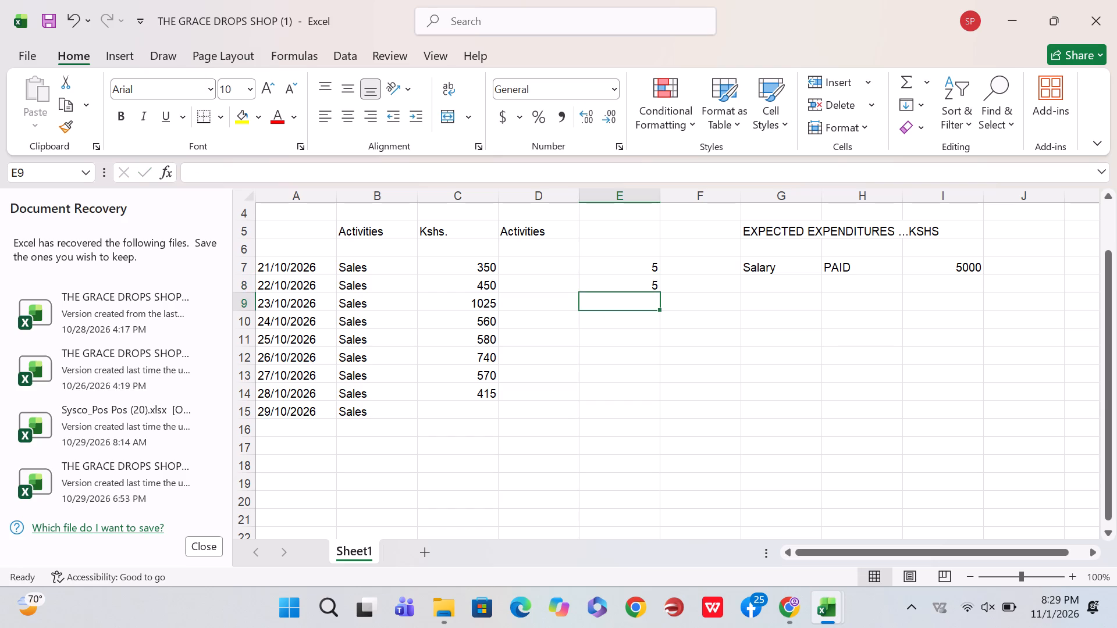
pyautogui.press('3')
pyautogui.press('0')
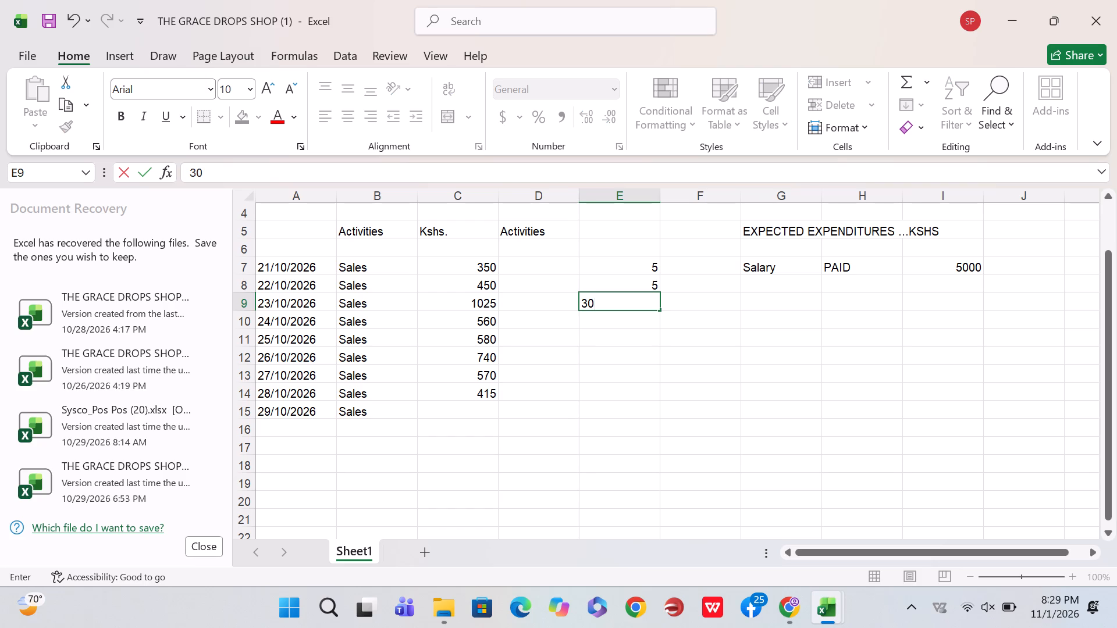
pyautogui.click(539, 317)
pyautogui.click(621, 329)
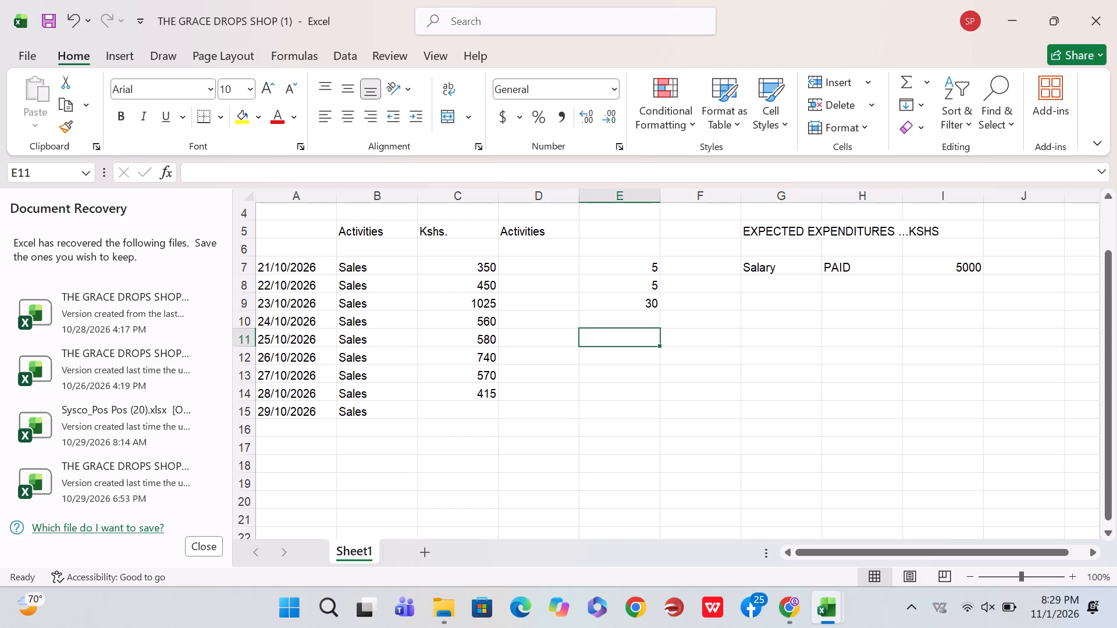
pyautogui.click(639, 317)
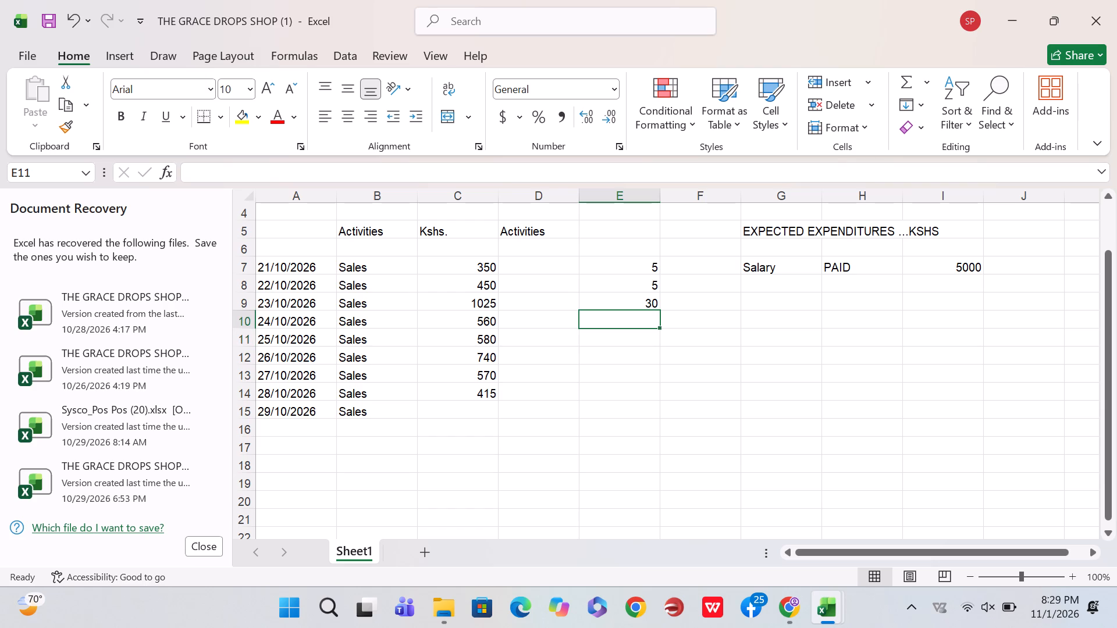
pyautogui.press('1')
pyautogui.press('0')
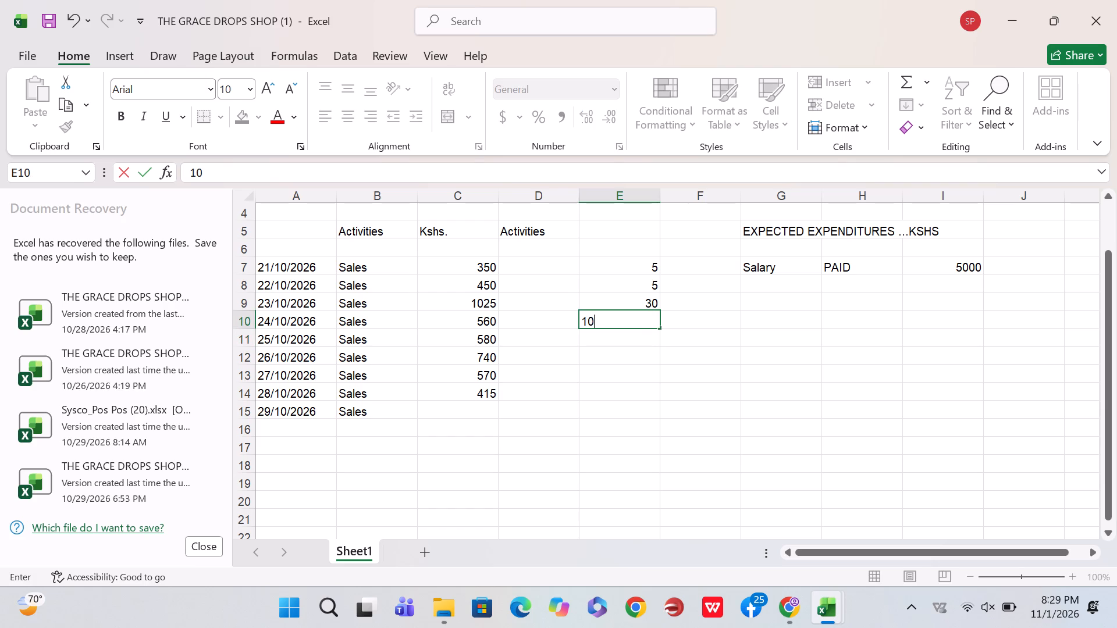
pyautogui.click(529, 346)
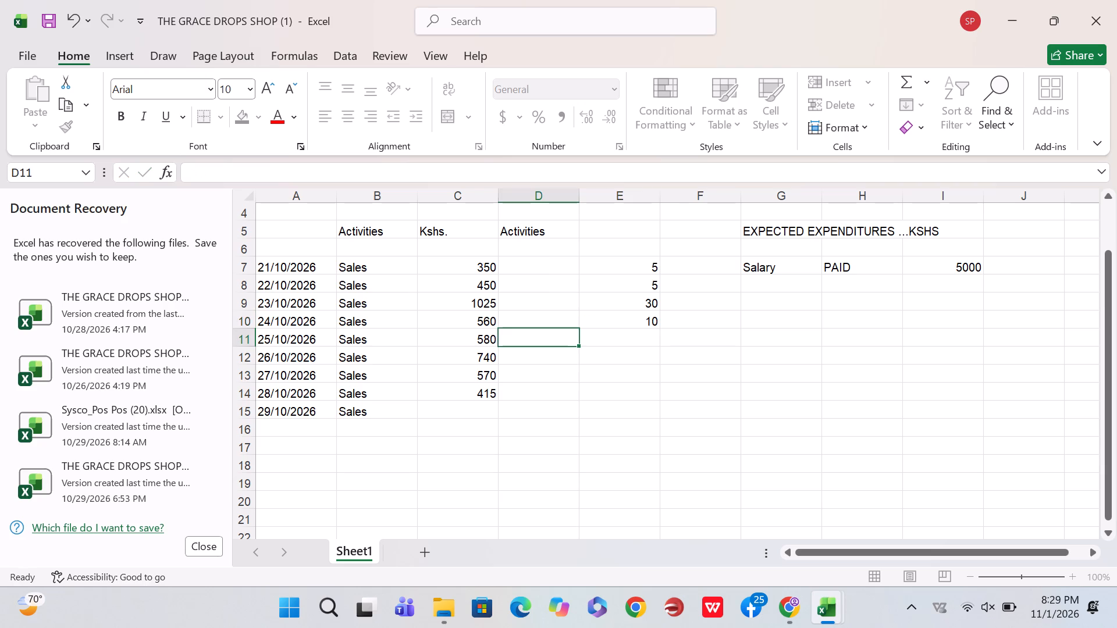
# Enter the amounts 5, 5, 5 and 10 in cells E11 to E14, beside the 25/10/2026 to 28/10/2026 sales.
pyautogui.click(606, 344)
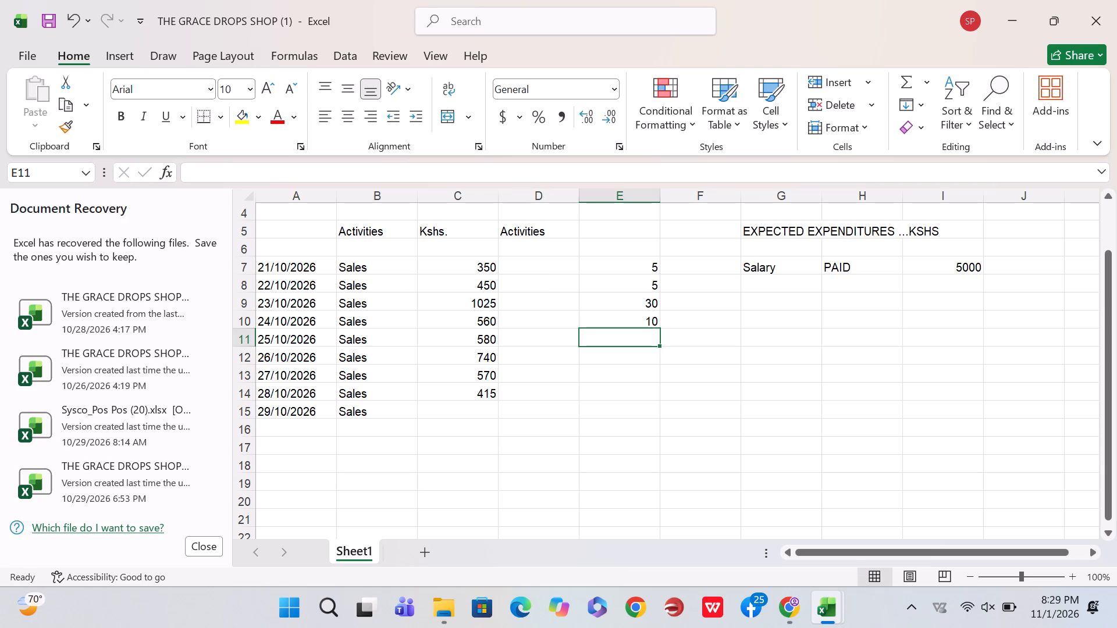
pyautogui.press('5')
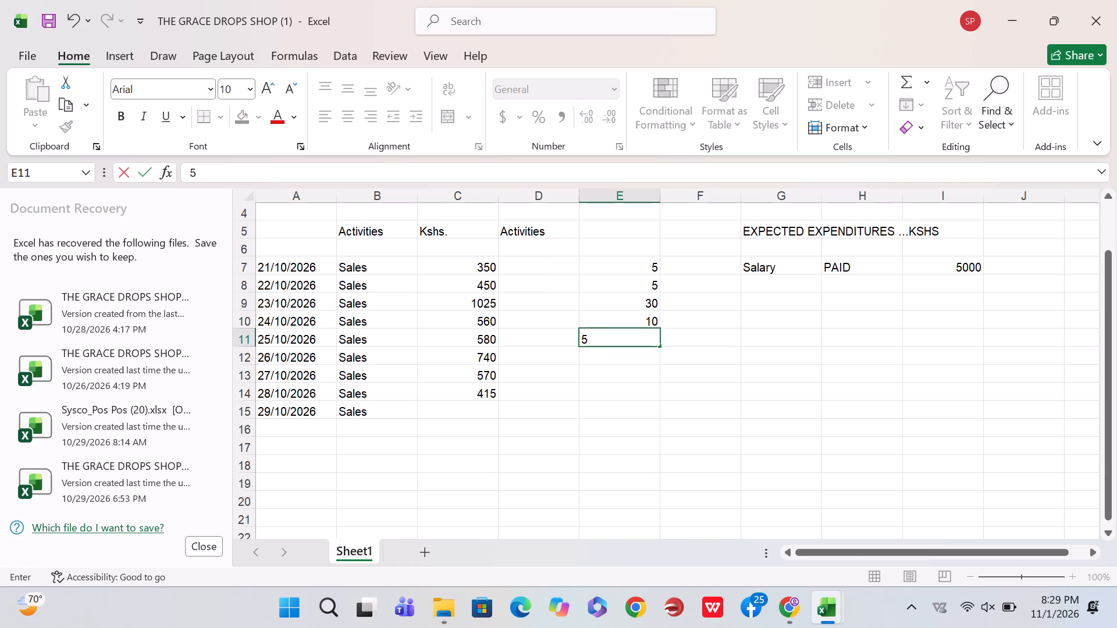
pyautogui.click(539, 363)
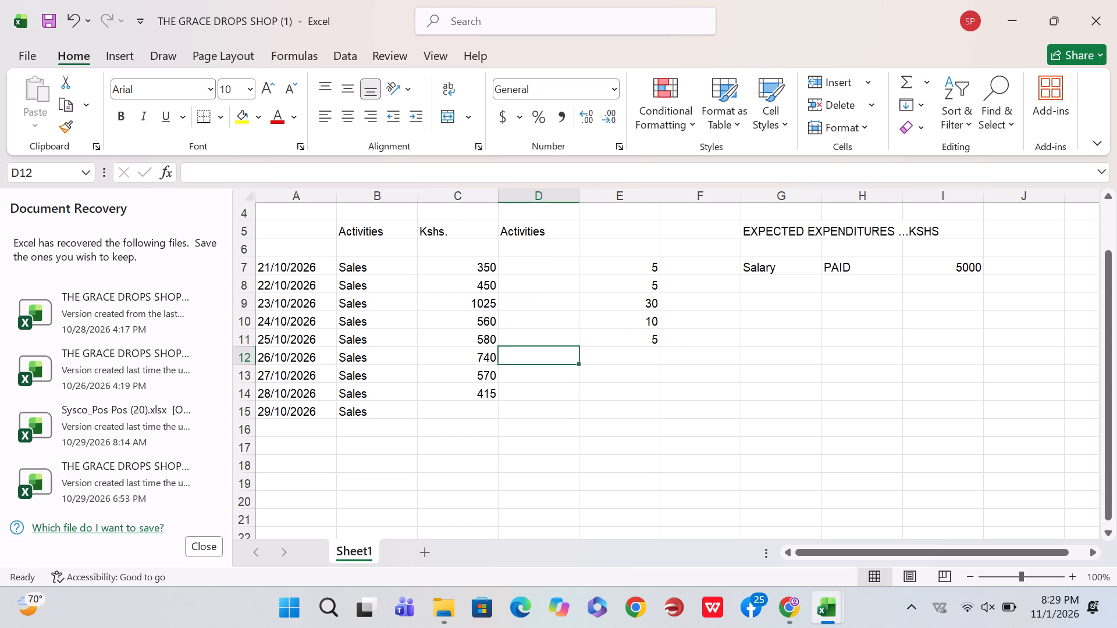
pyautogui.click(623, 362)
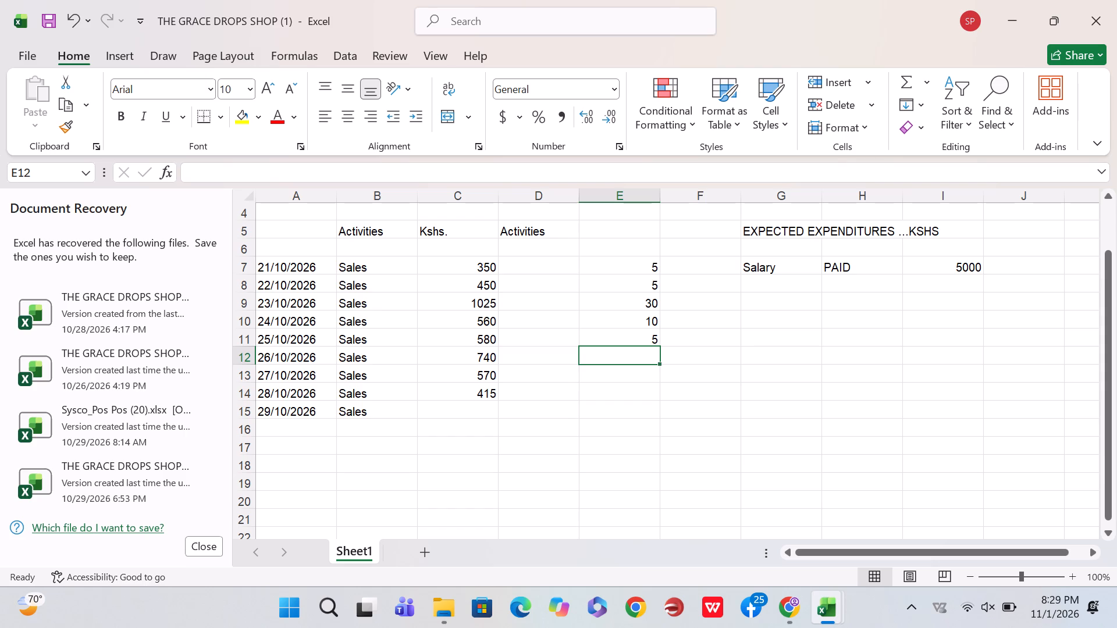
pyautogui.press('5')
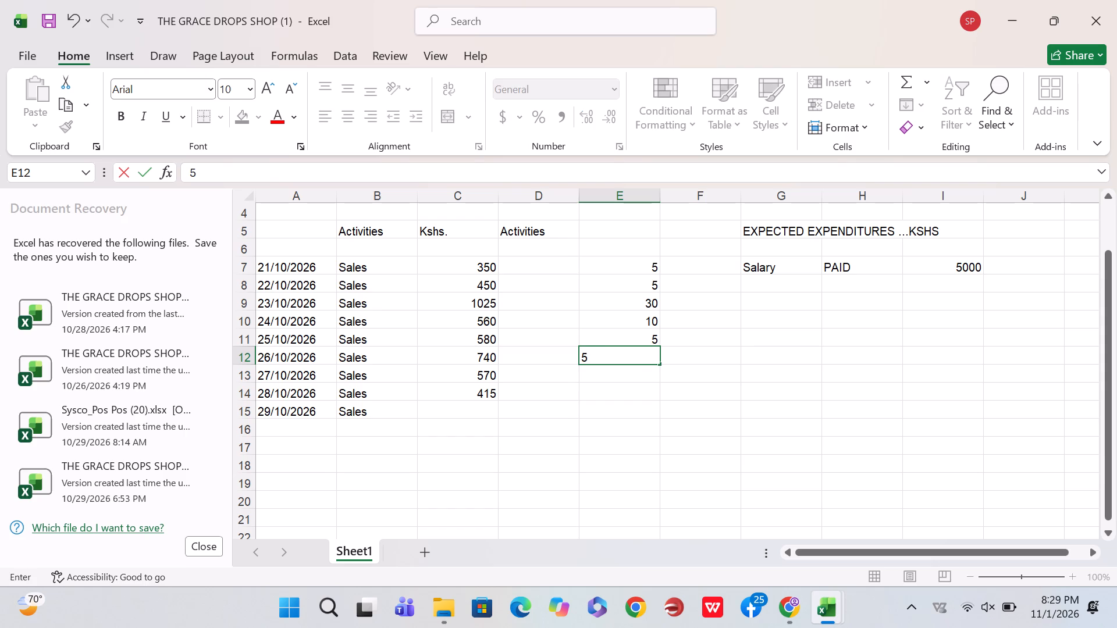
pyautogui.click(642, 380)
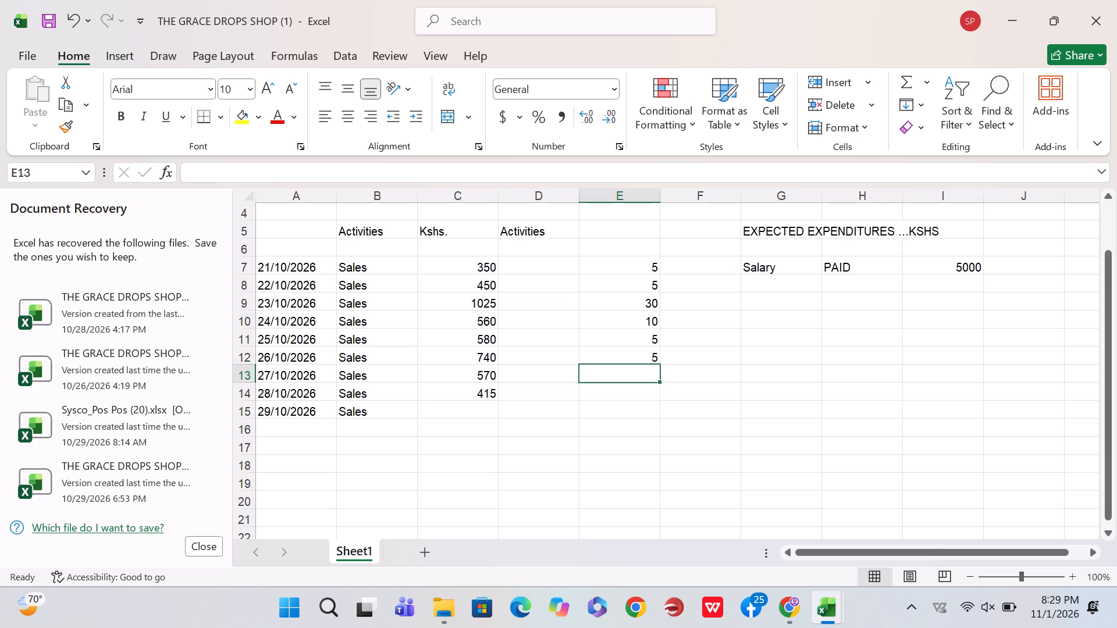
pyautogui.press('5')
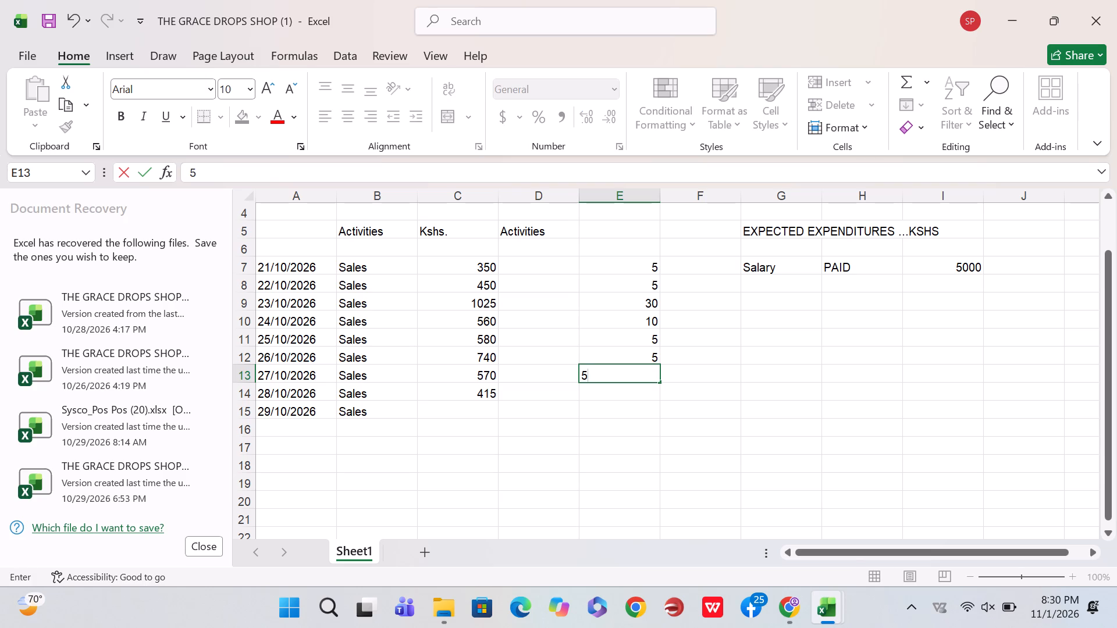
pyautogui.click(542, 400)
pyautogui.click(631, 400)
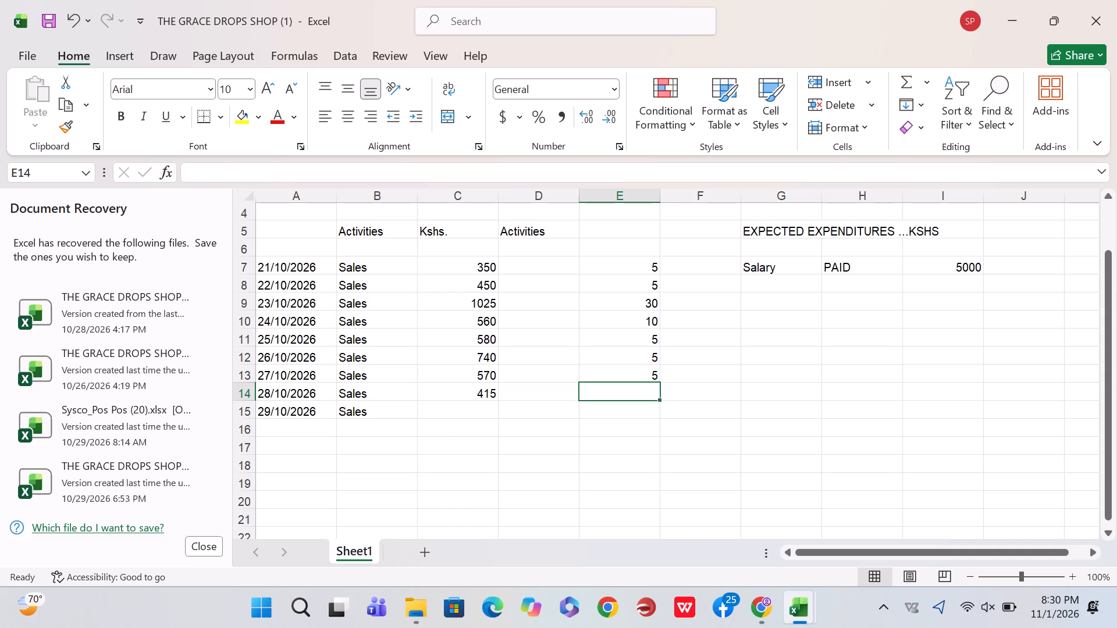
pyautogui.press('1')
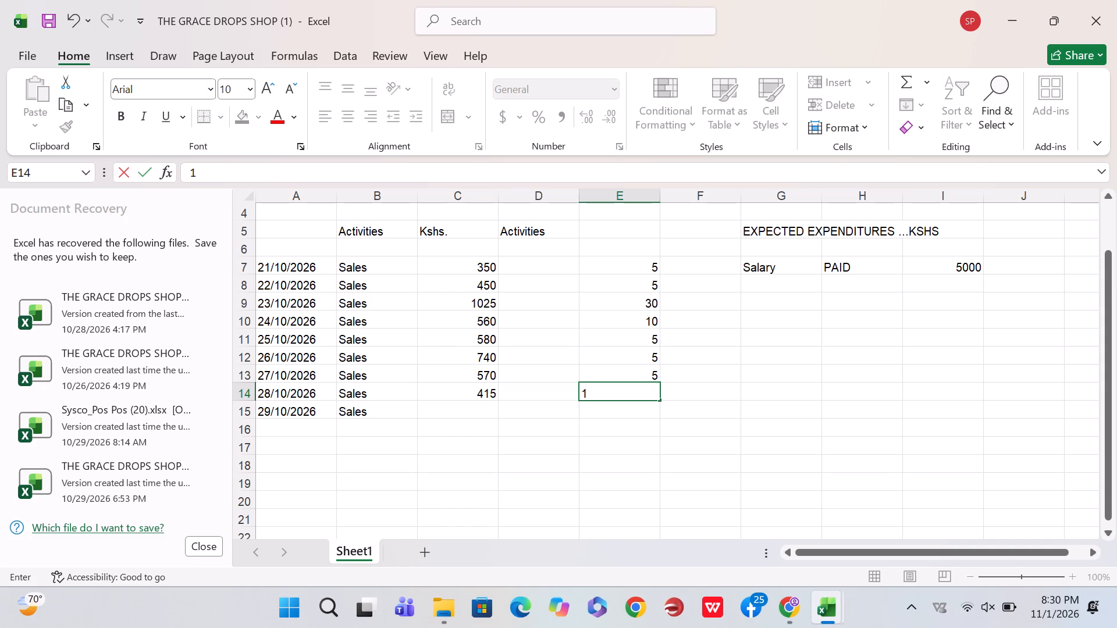
pyautogui.press('0')
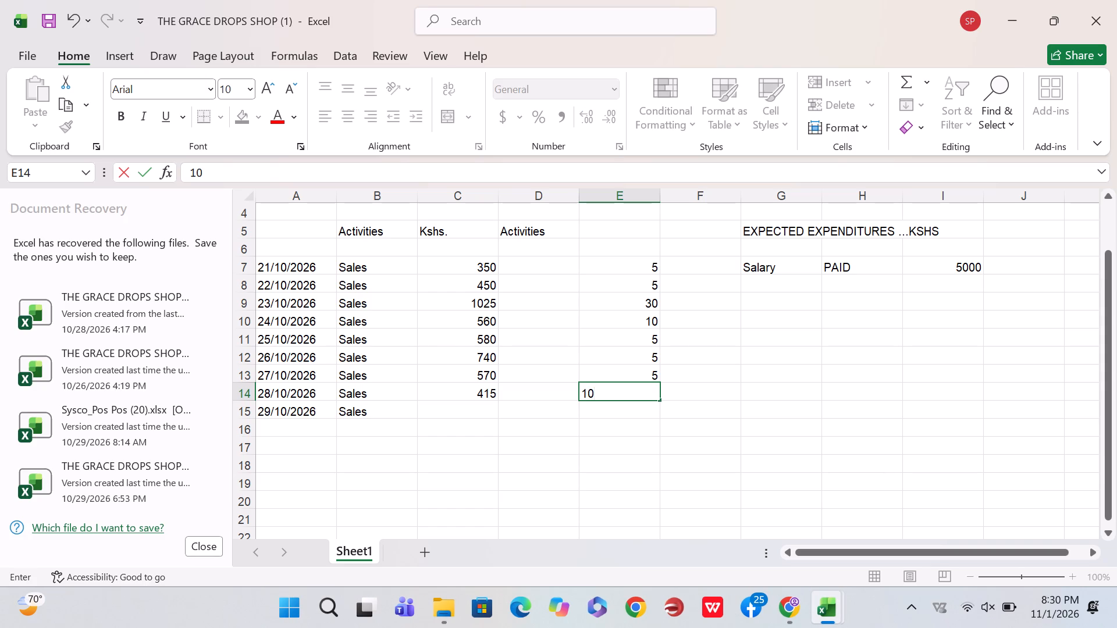
pyautogui.click(536, 415)
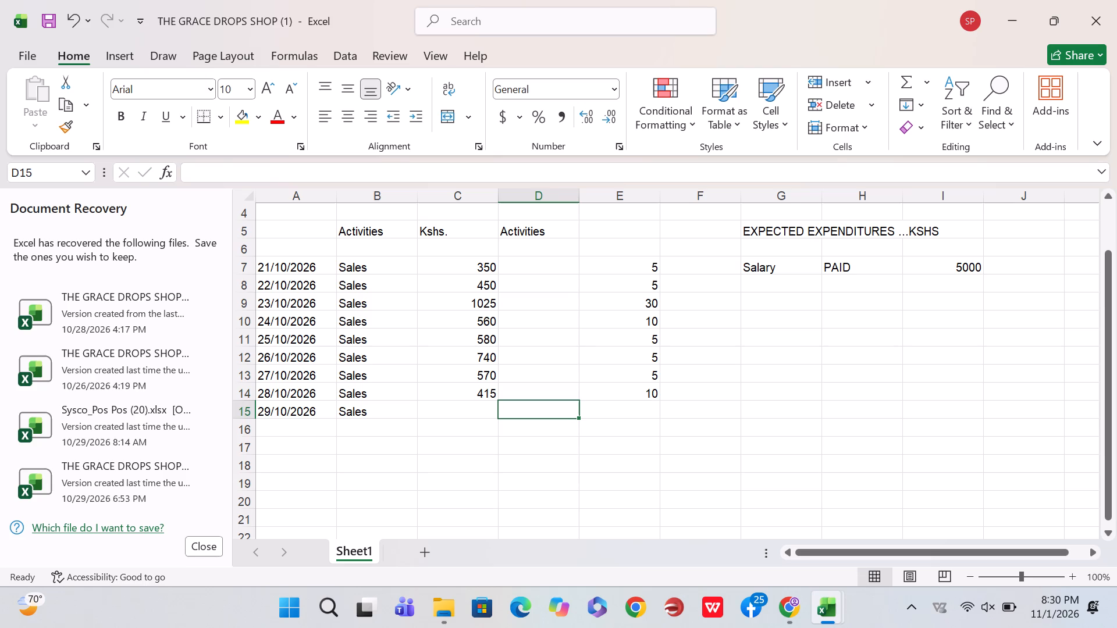
# Enter the amounts 5, 20 and 10 in cells E15 to E17, starting beside the 29/10/2026 sales.
pyautogui.click(631, 416)
pyautogui.press('5')
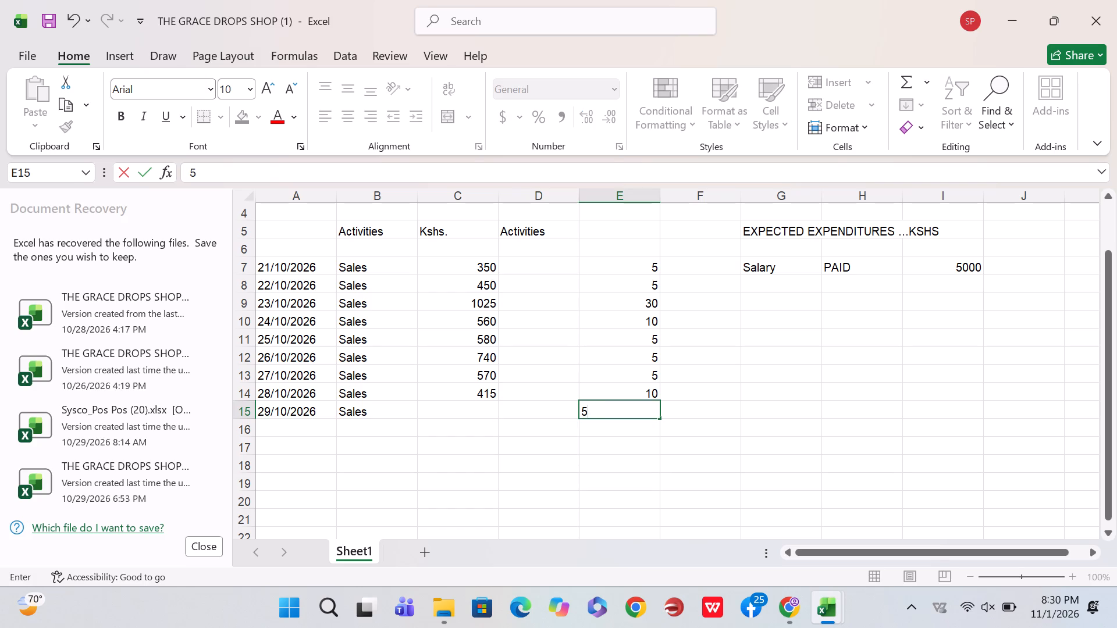
pyautogui.click(513, 431)
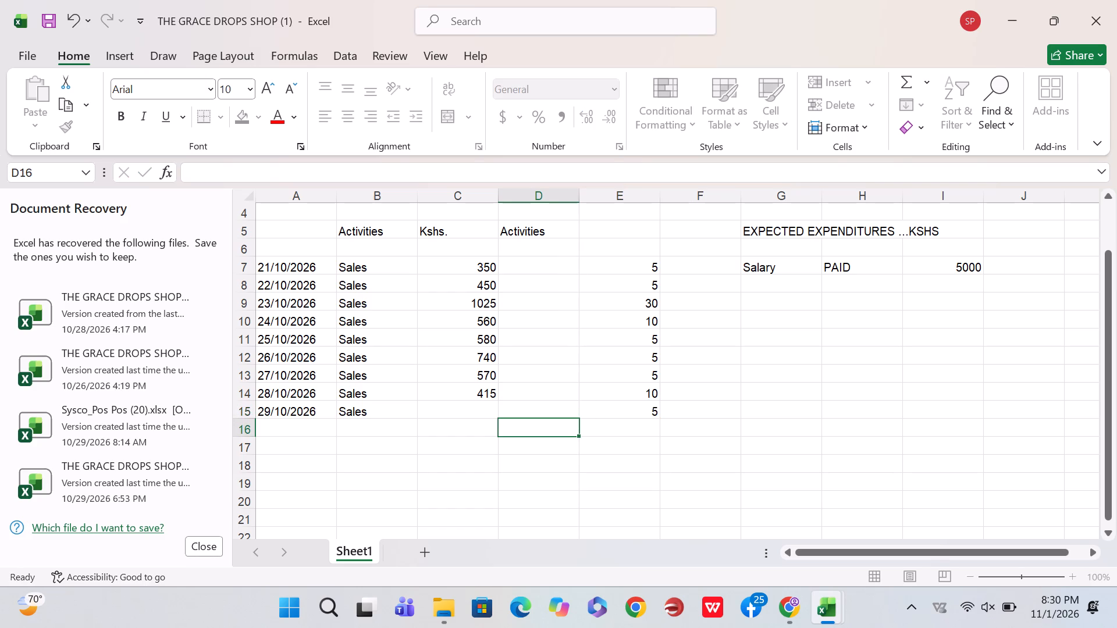
pyautogui.scroll(-2, 611, 438)
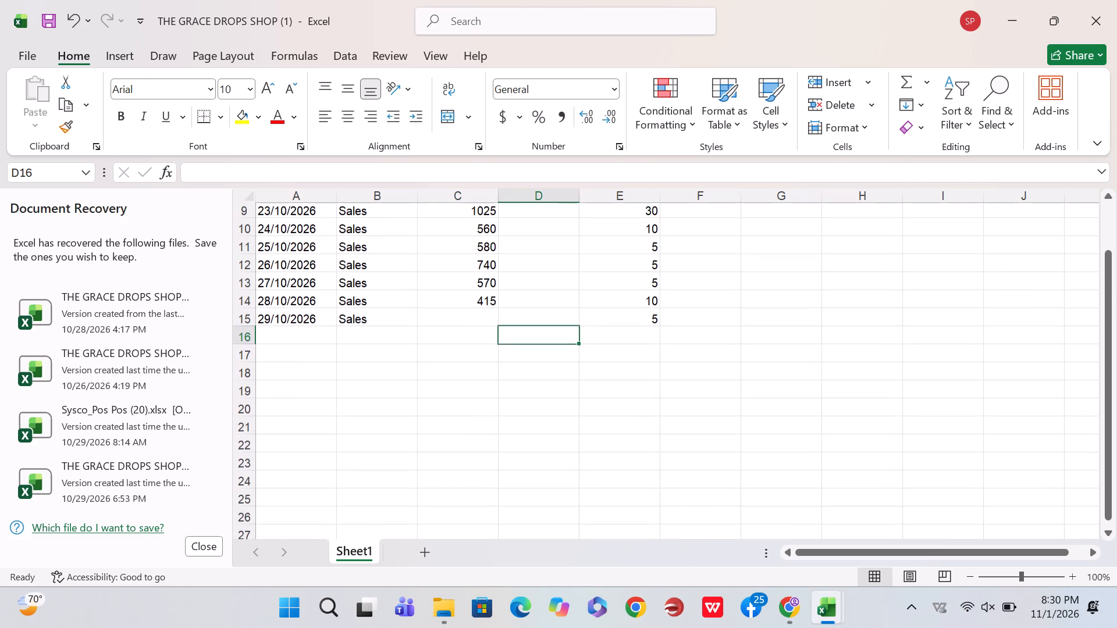
pyautogui.click(634, 336)
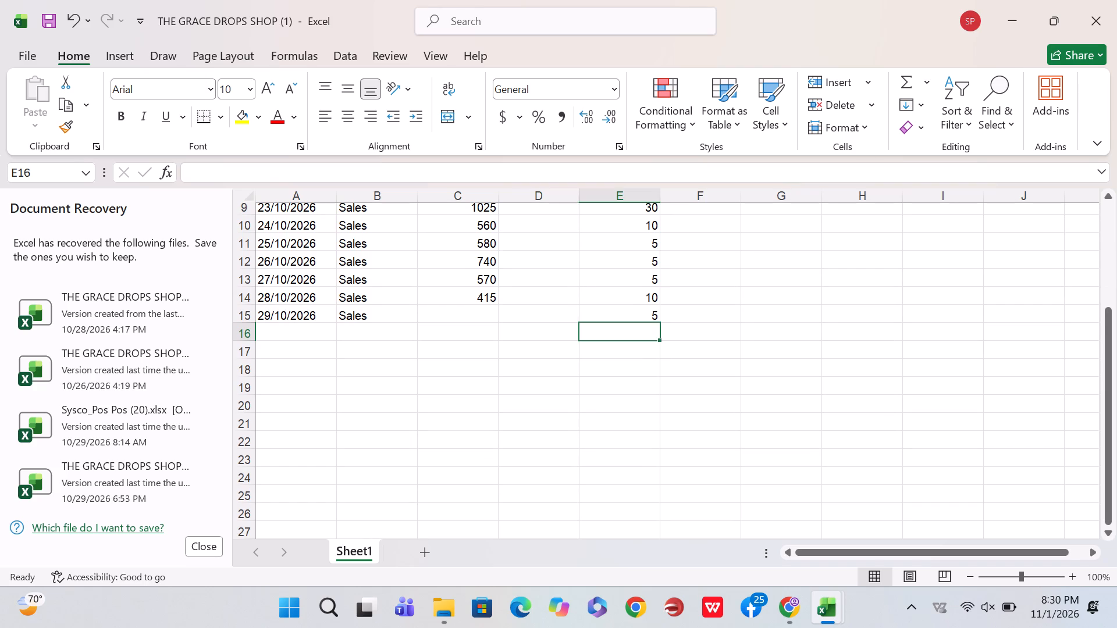
pyautogui.press('2')
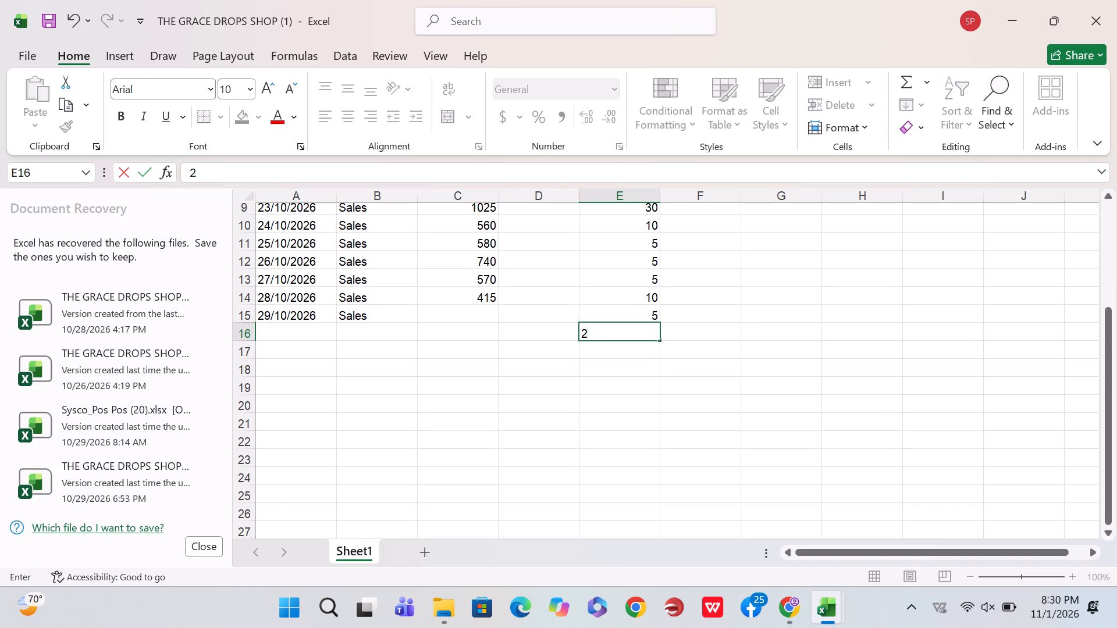
pyautogui.press('0')
pyautogui.click(485, 349)
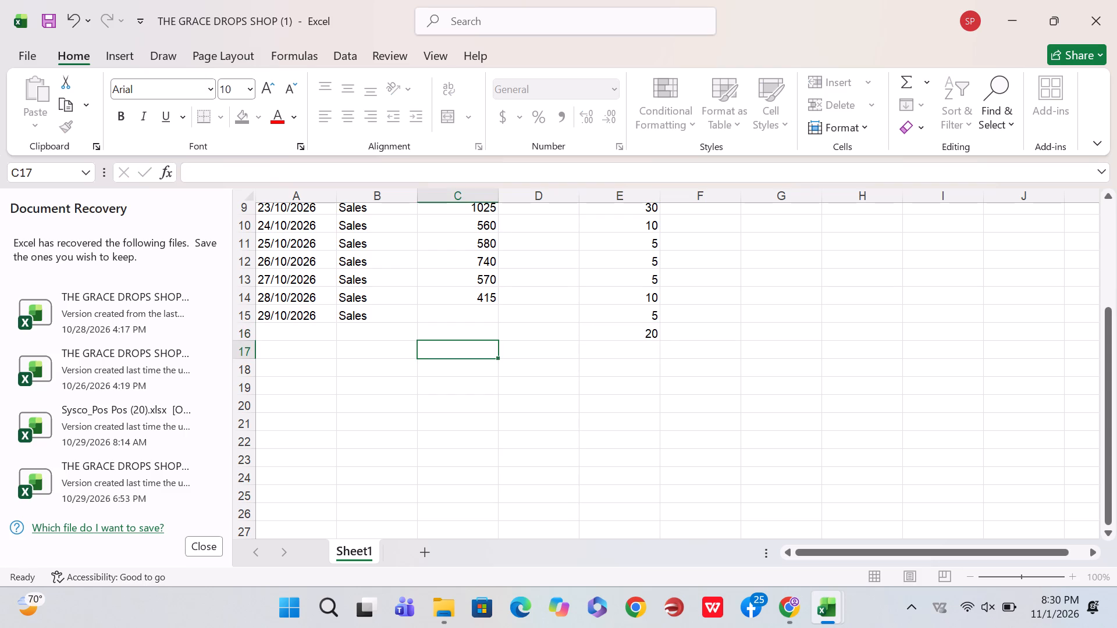
pyautogui.click(610, 359)
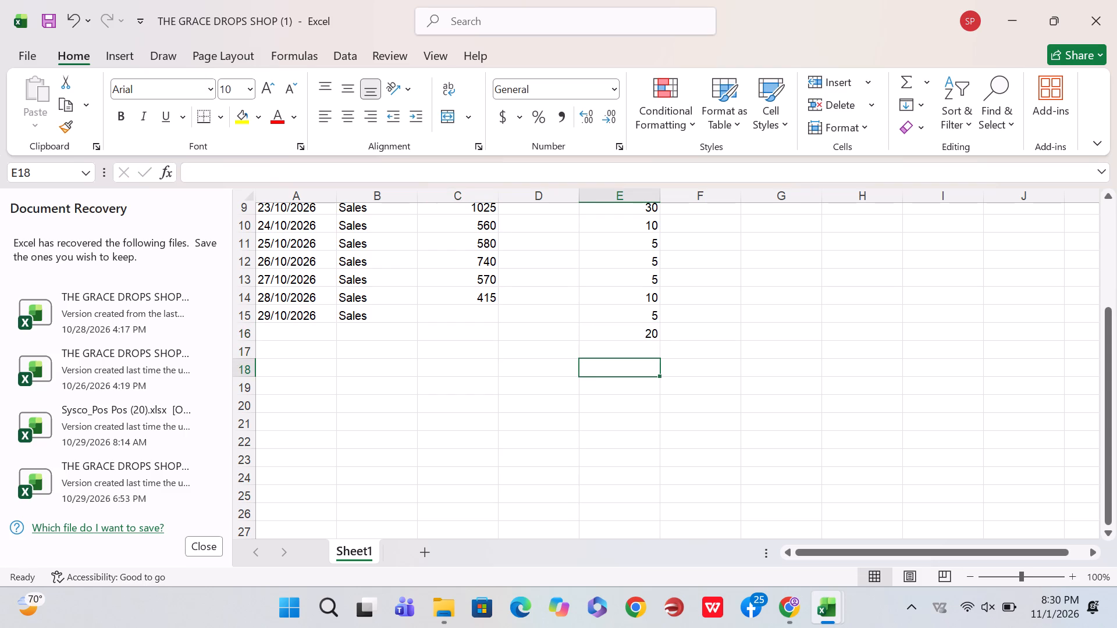
pyautogui.click(603, 342)
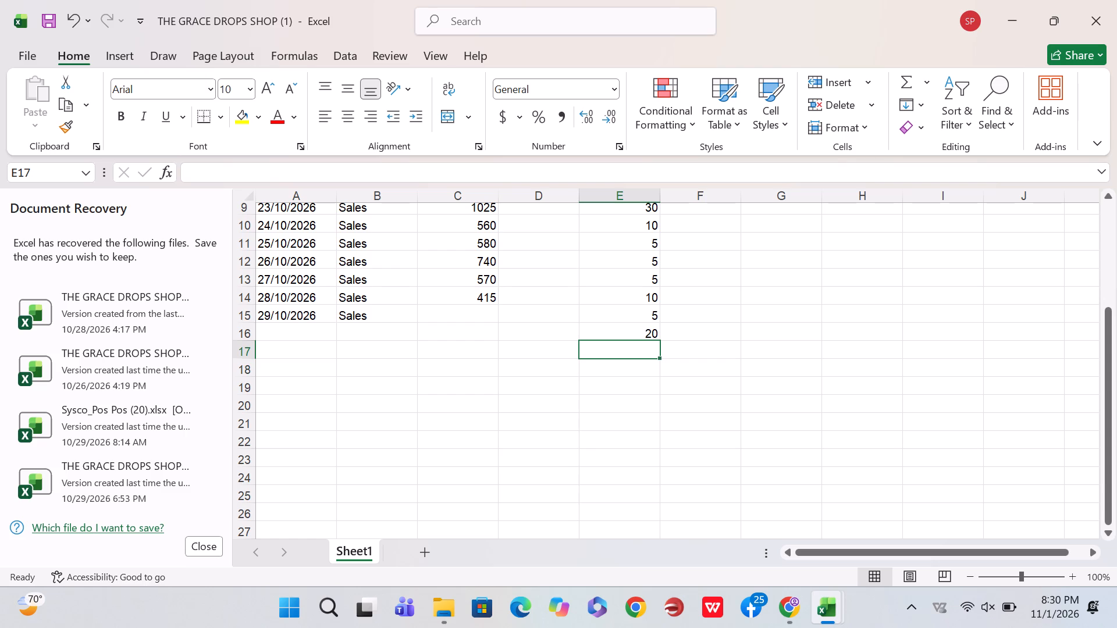
pyautogui.press('1')
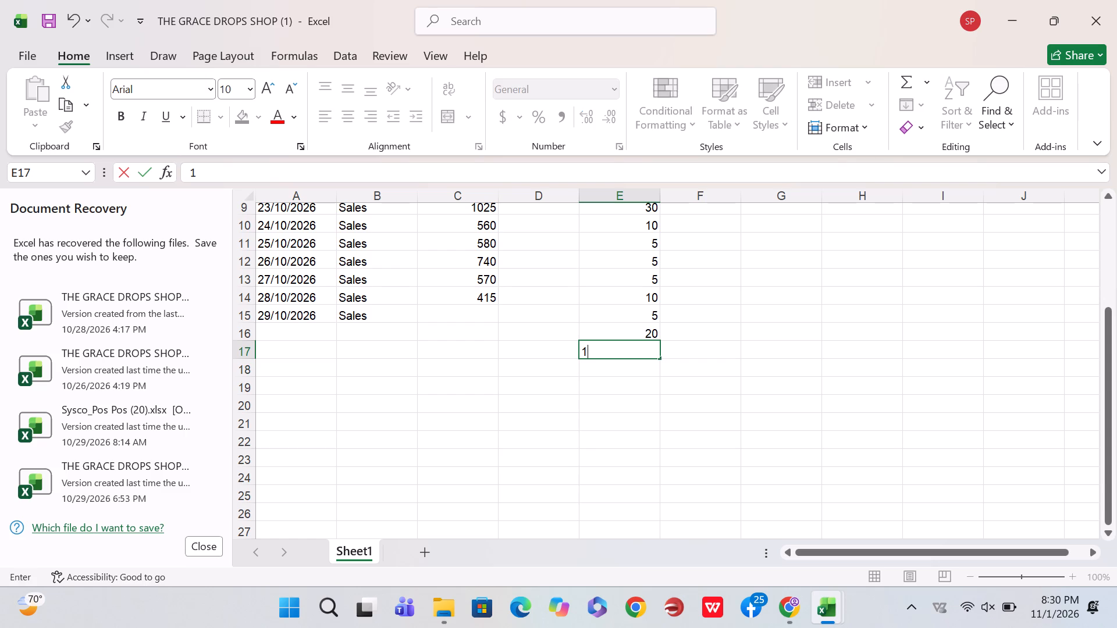
pyautogui.press('0')
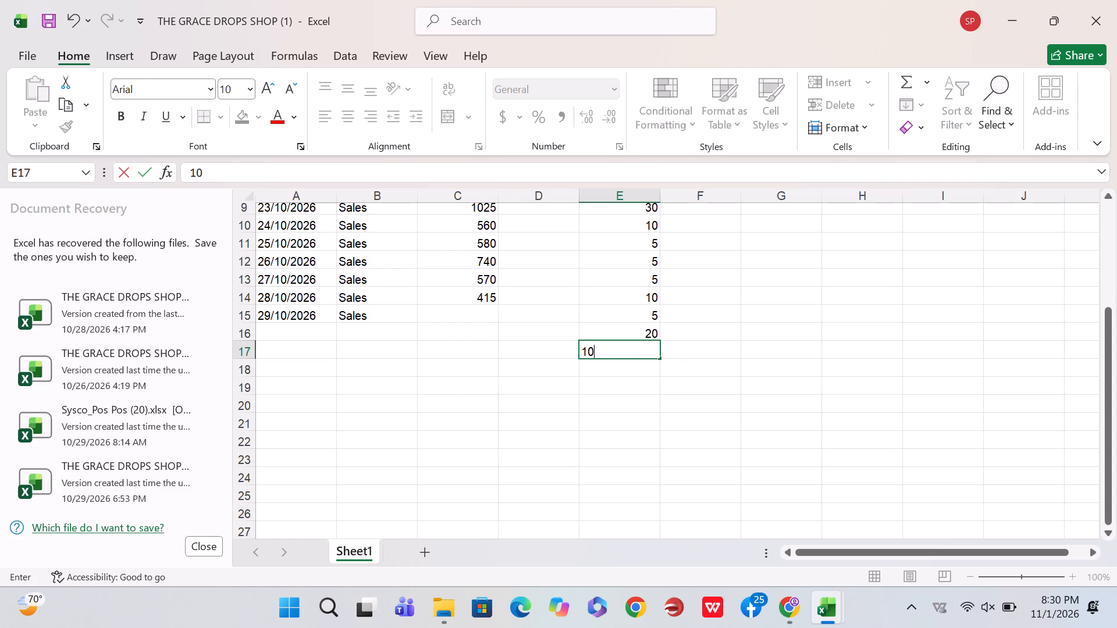
pyautogui.click(443, 369)
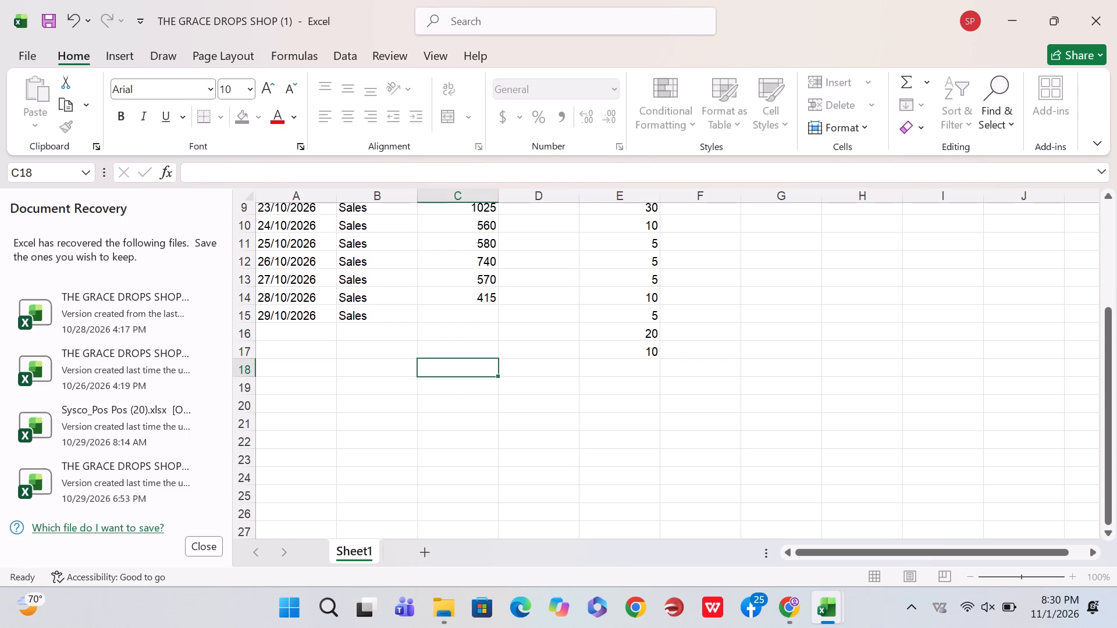
# Enter the amounts 5, 10 and 10 in cells E18 to E20, continuing down column E.
pyautogui.click(614, 371)
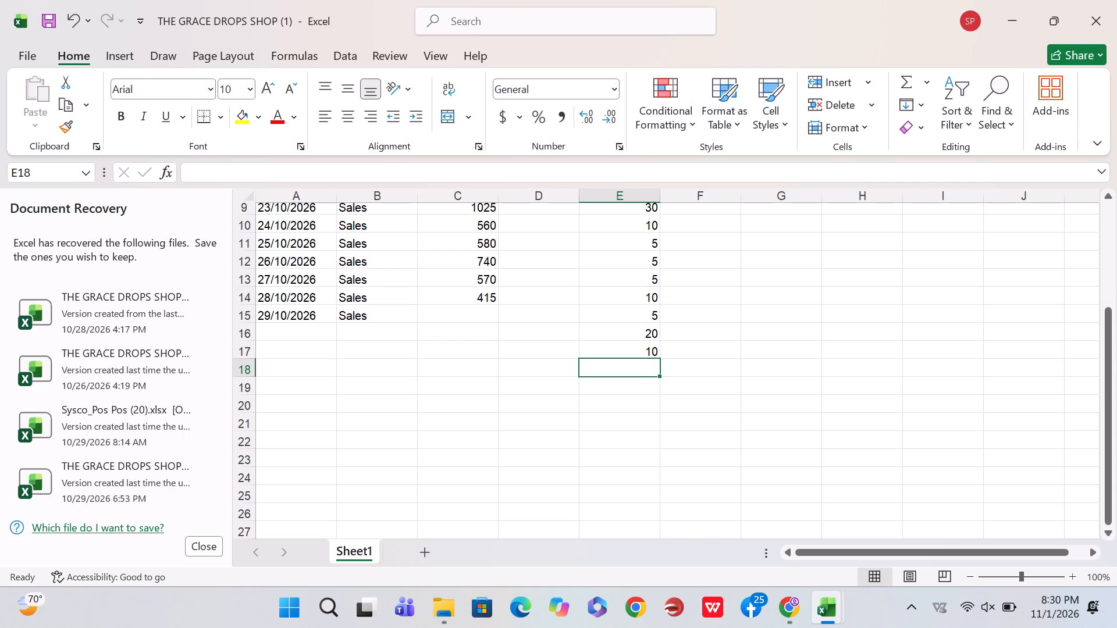
pyautogui.press('5')
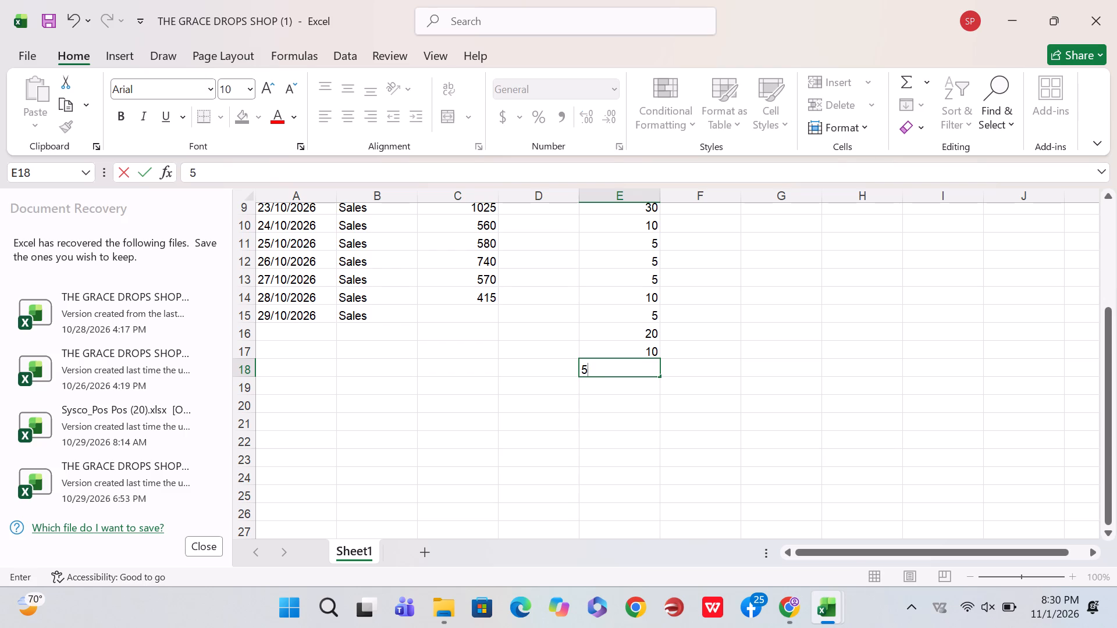
pyautogui.click(486, 383)
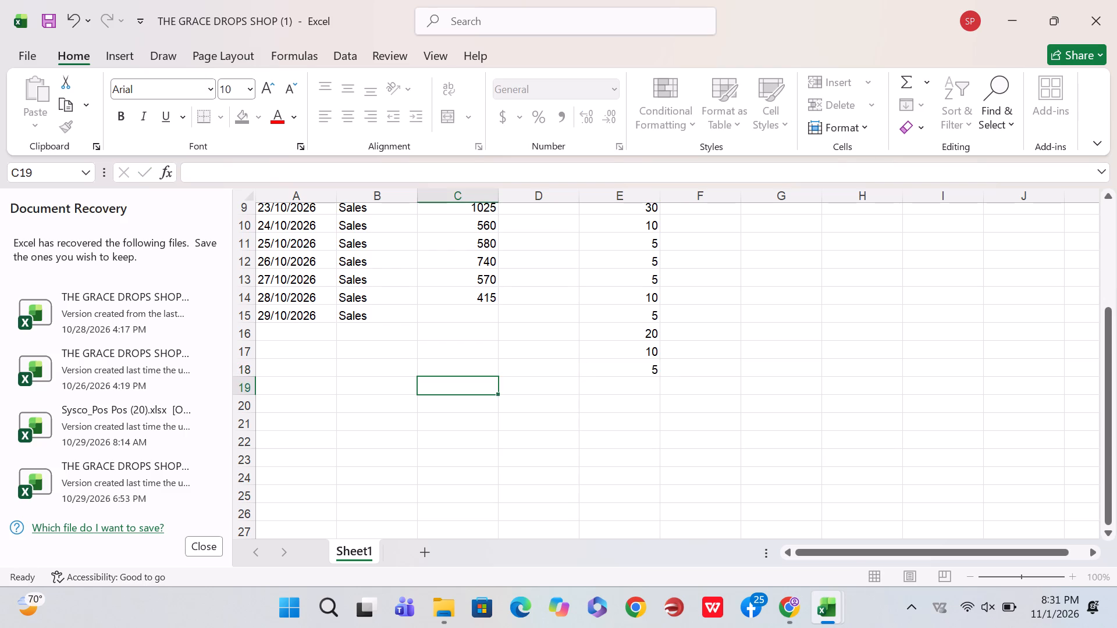
pyautogui.click(645, 387)
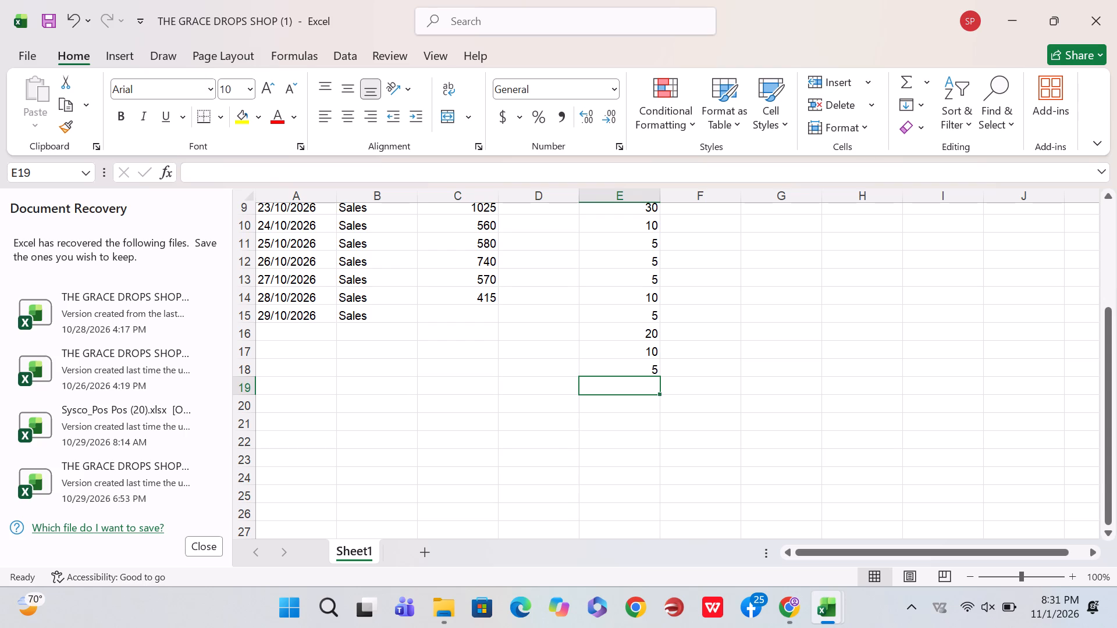
pyautogui.press('1')
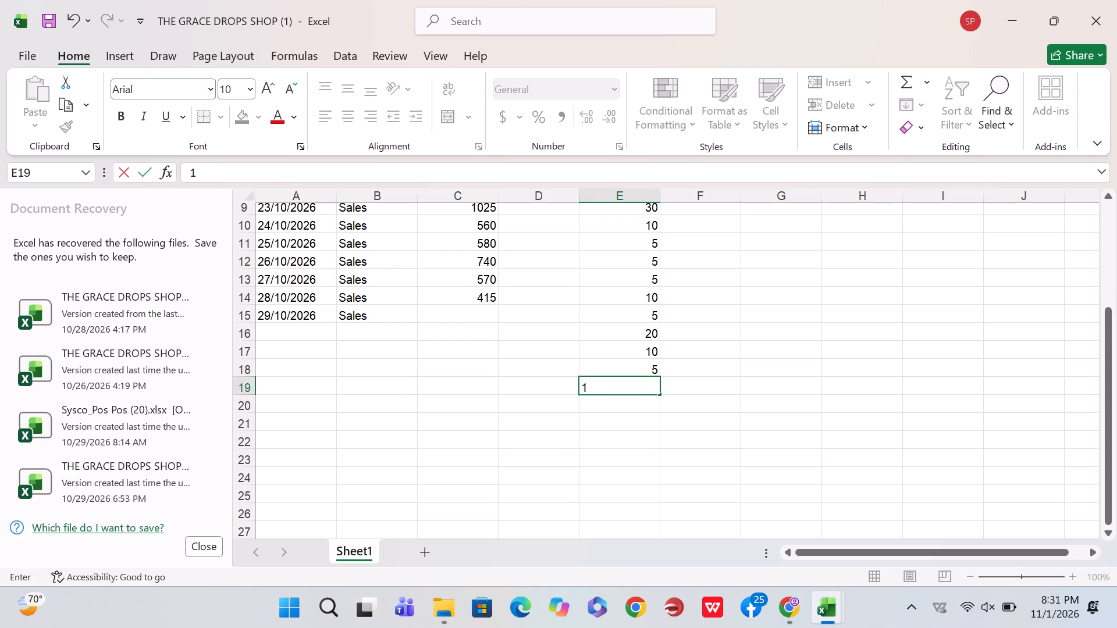
pyautogui.press('0')
pyautogui.click(532, 408)
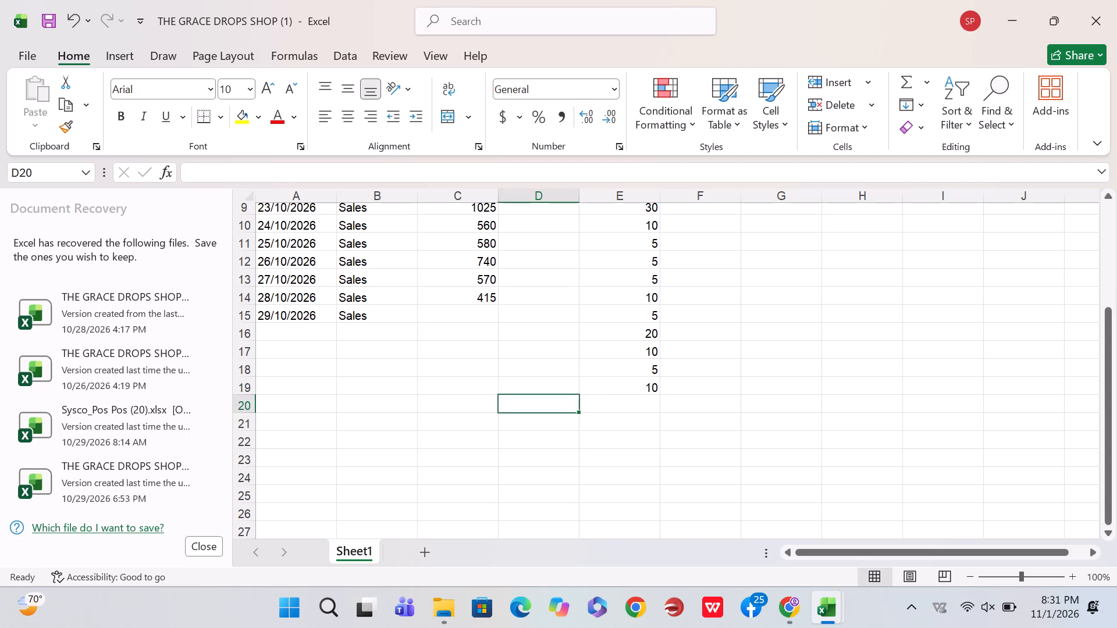
pyautogui.click(635, 410)
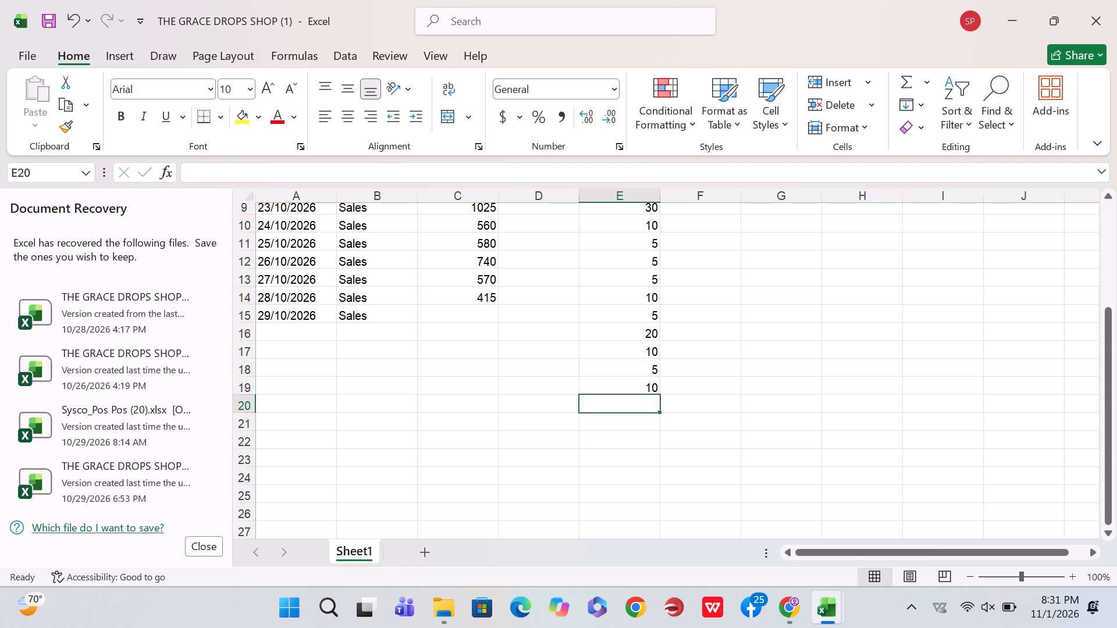
pyautogui.press('1')
pyautogui.press('0')
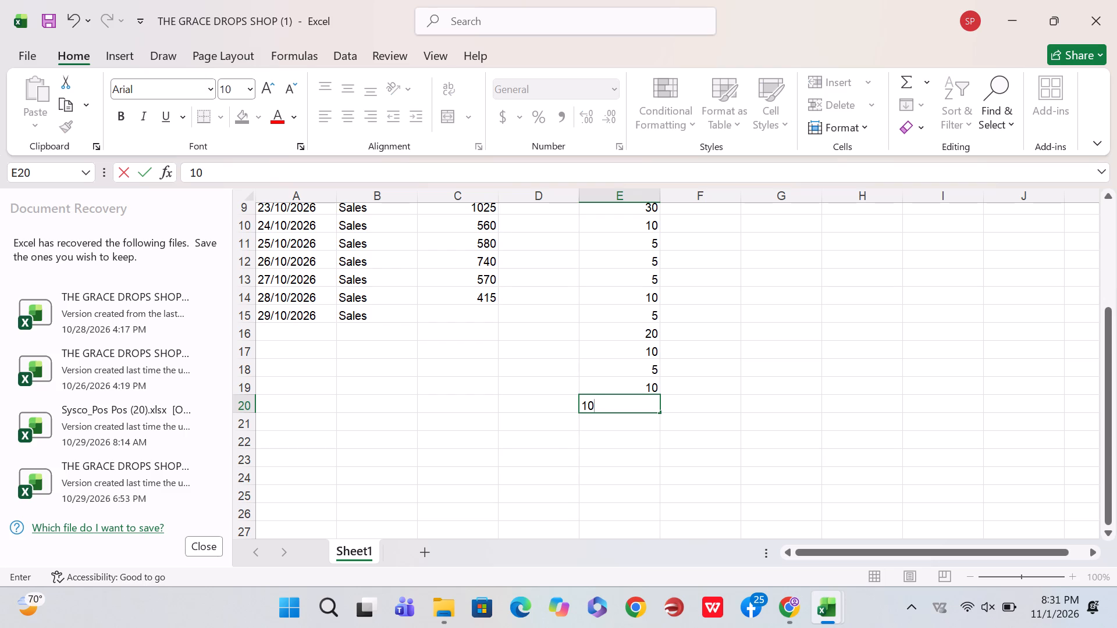
pyautogui.click(518, 426)
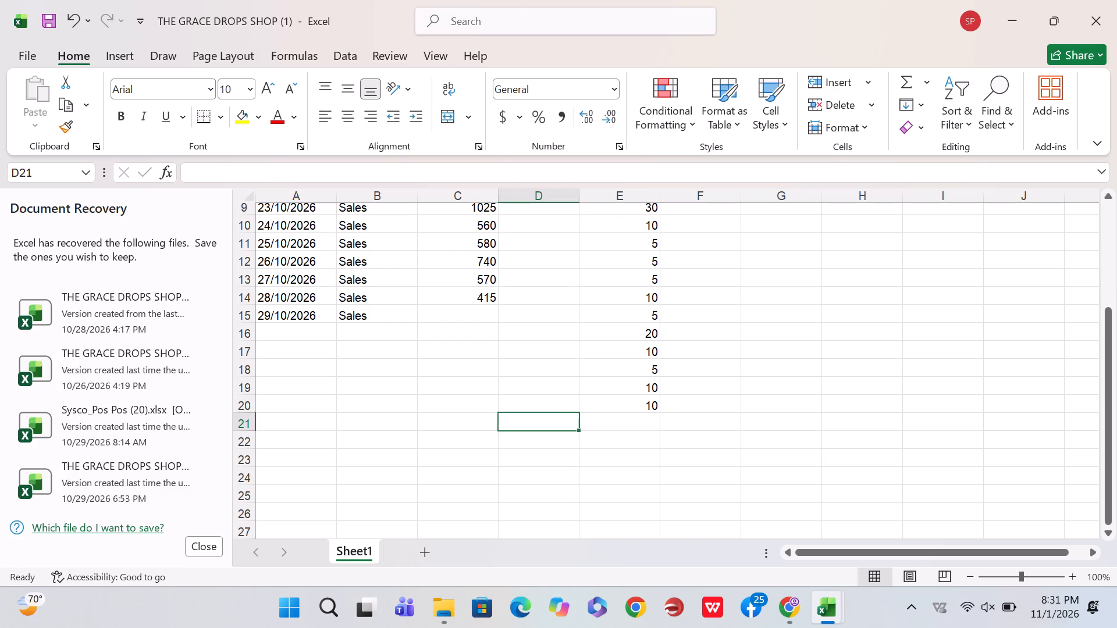
# Enter the amounts 5, 100 and 30 in cells E21 to E23 of the same column.
pyautogui.scroll(-2, 585, 457)
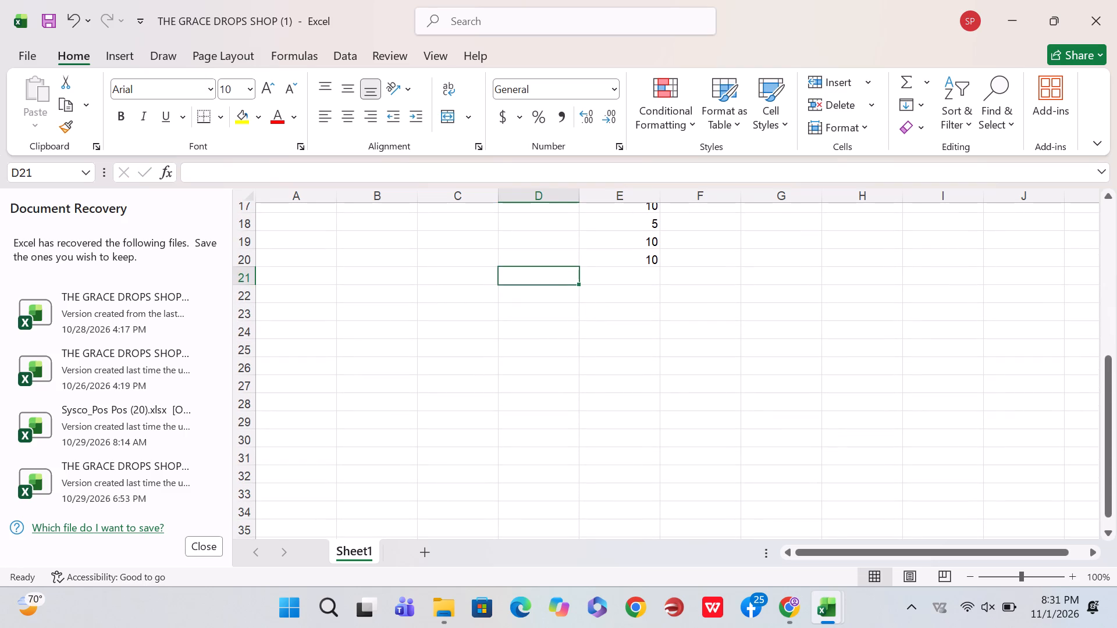
pyautogui.click(647, 280)
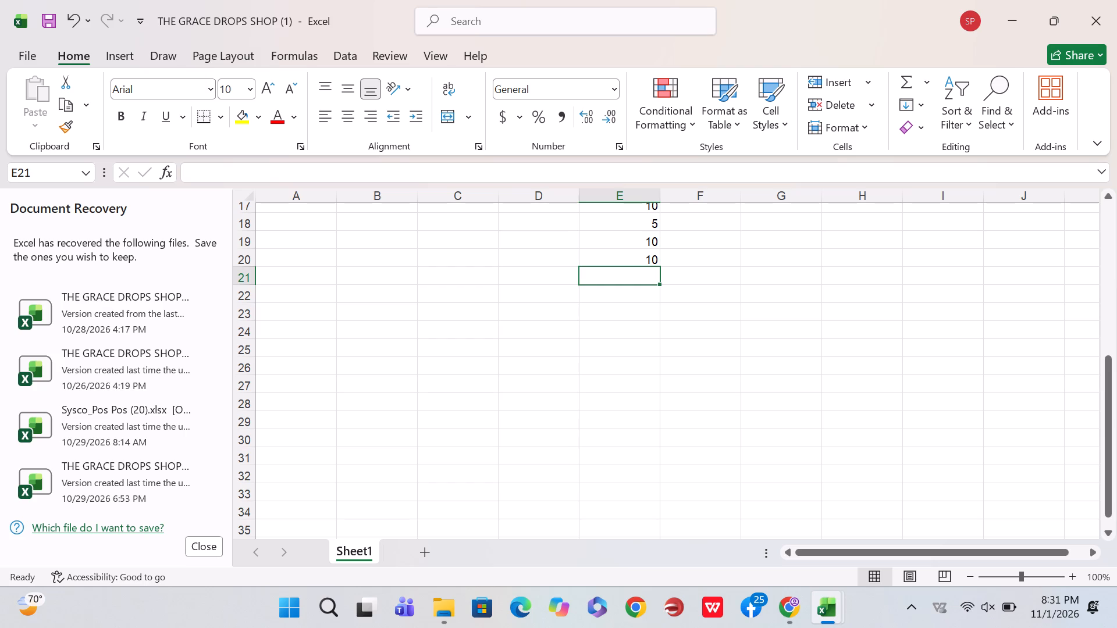
pyautogui.press('5')
pyautogui.click(549, 298)
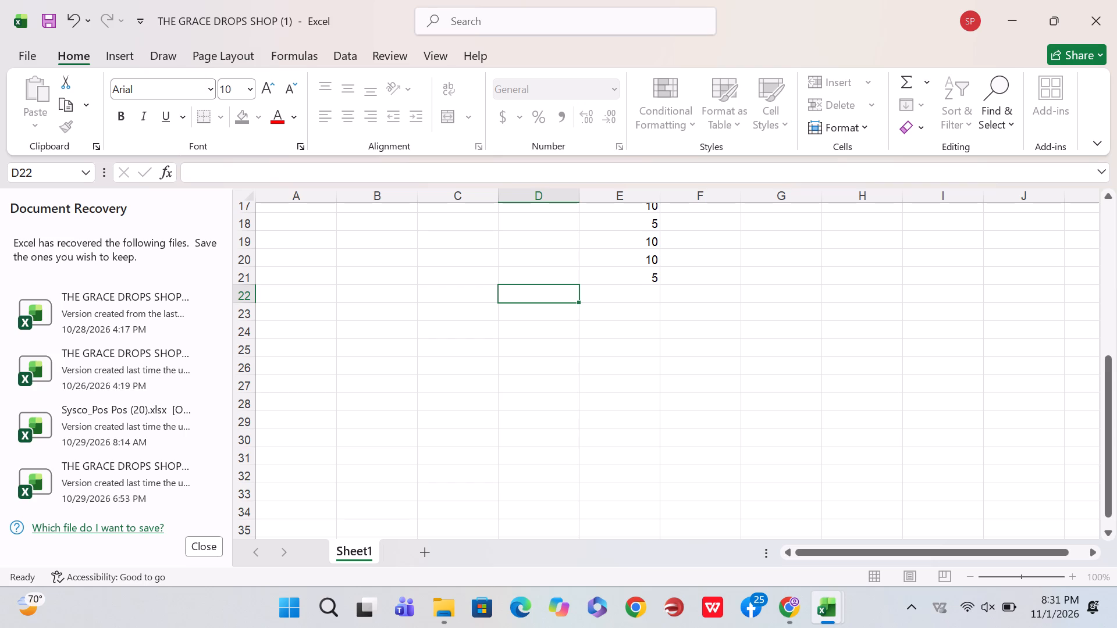
pyautogui.click(618, 300)
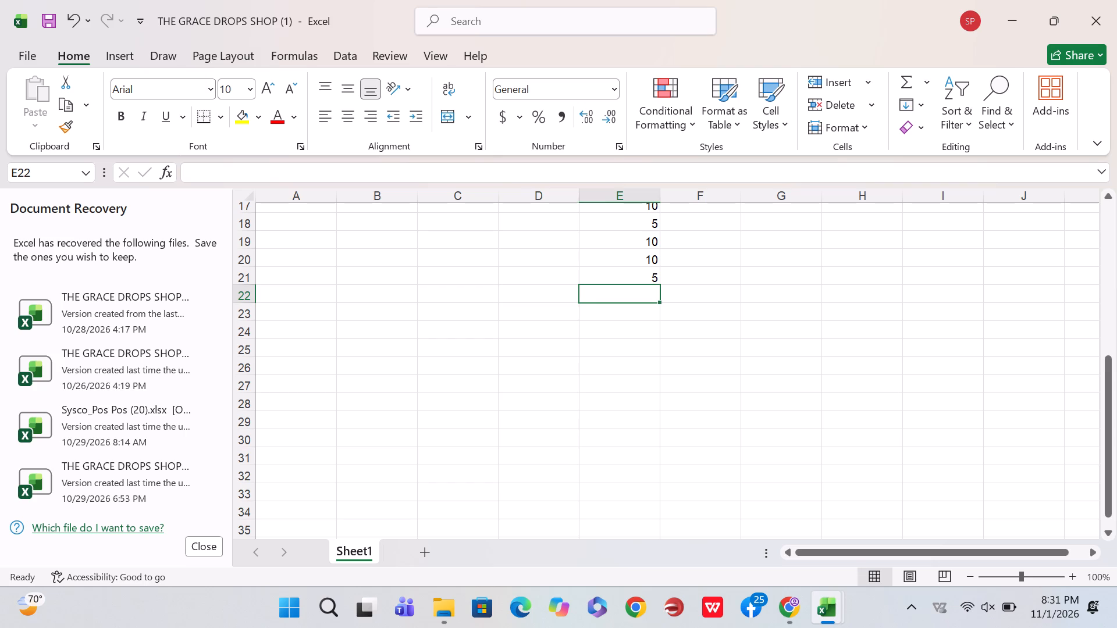
pyautogui.press('1')
pyautogui.write('00')
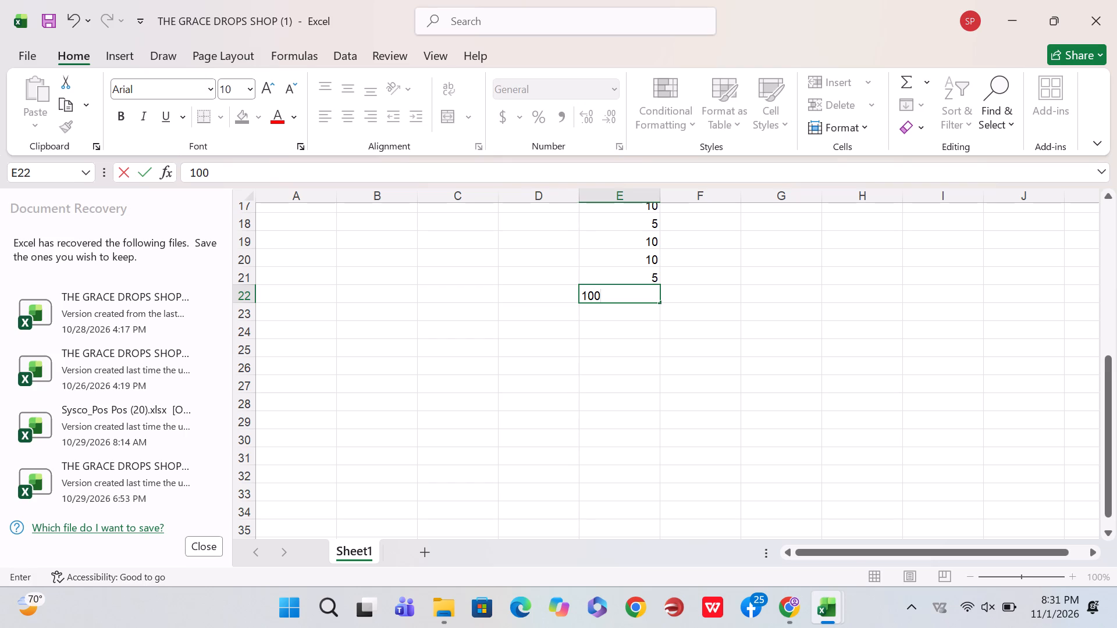
pyautogui.click(433, 316)
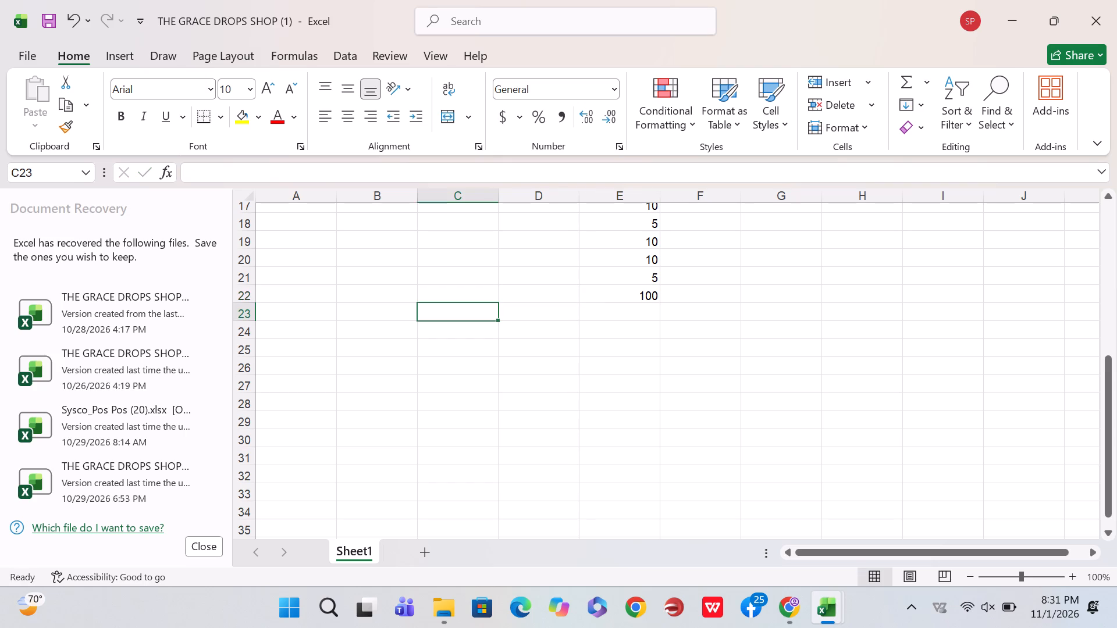
pyautogui.click(625, 317)
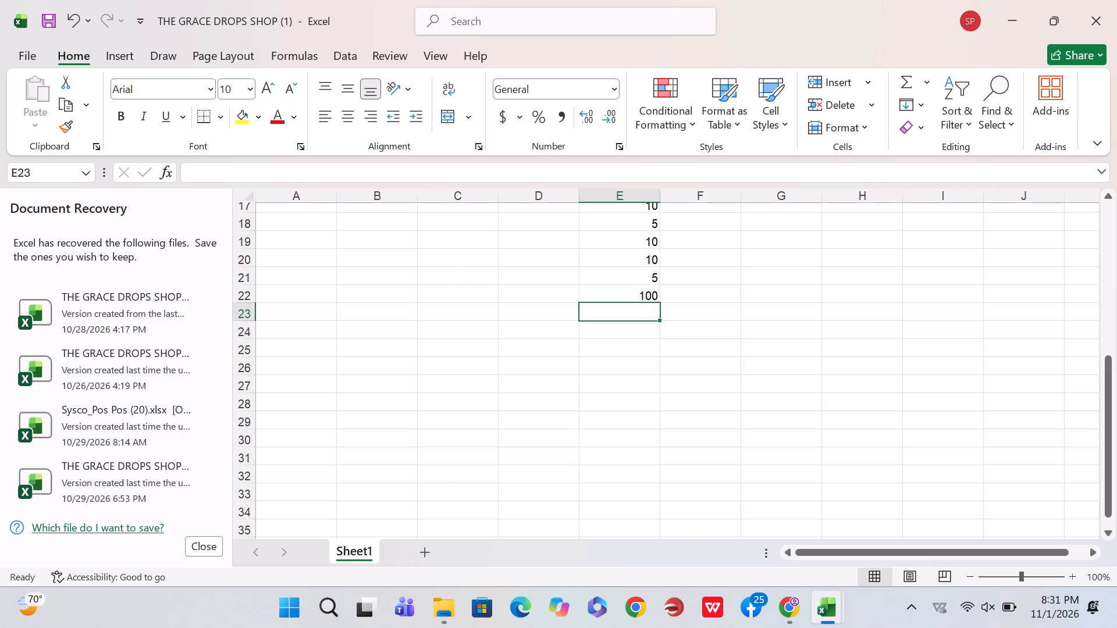
pyautogui.press('3')
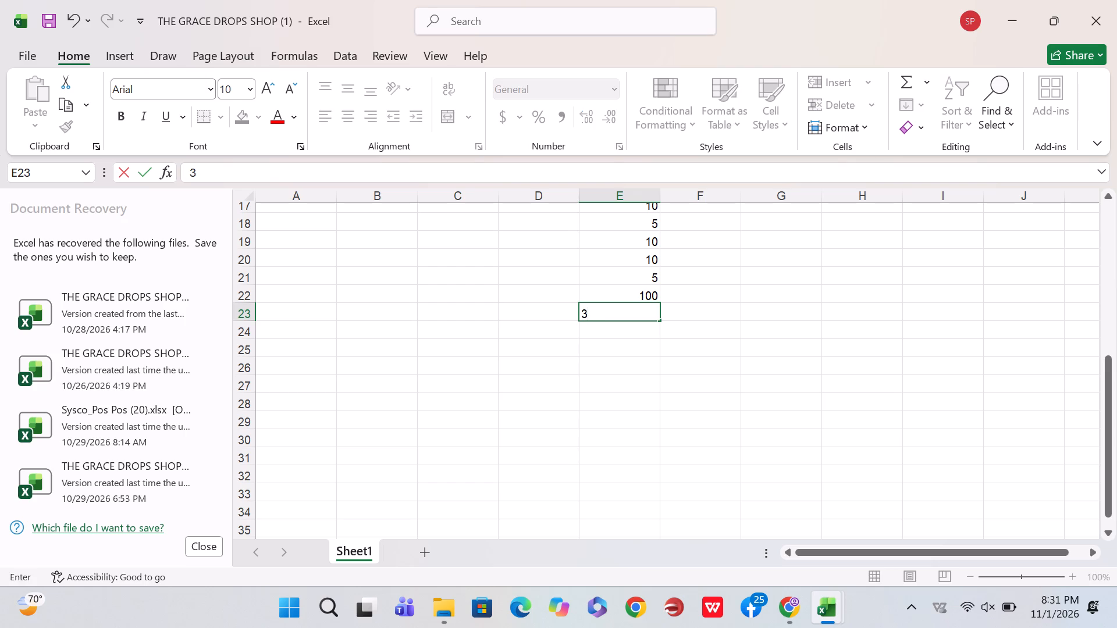
pyautogui.press('0')
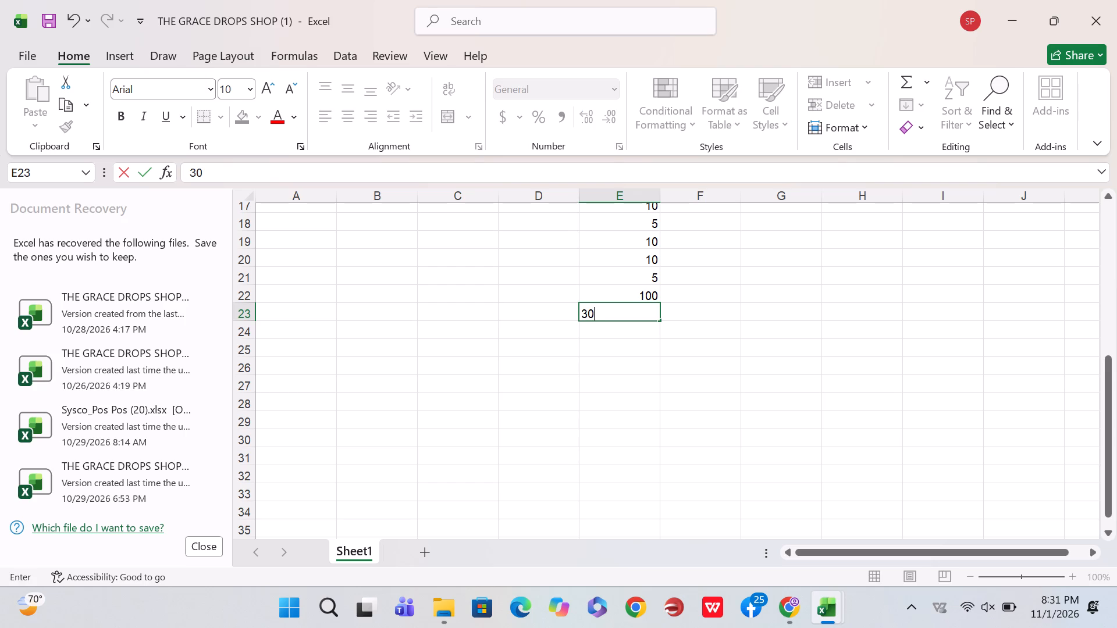
pyautogui.click(432, 334)
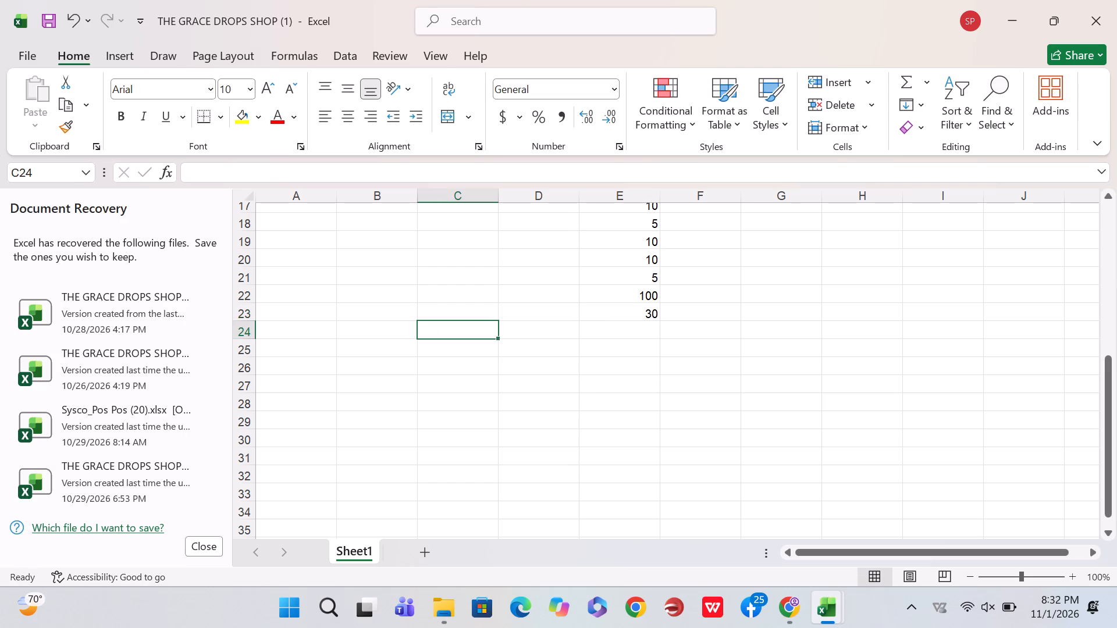
# Enter the amounts 5, 5 and 60 in cells E24 to E26, continuing down column E.
pyautogui.click(629, 338)
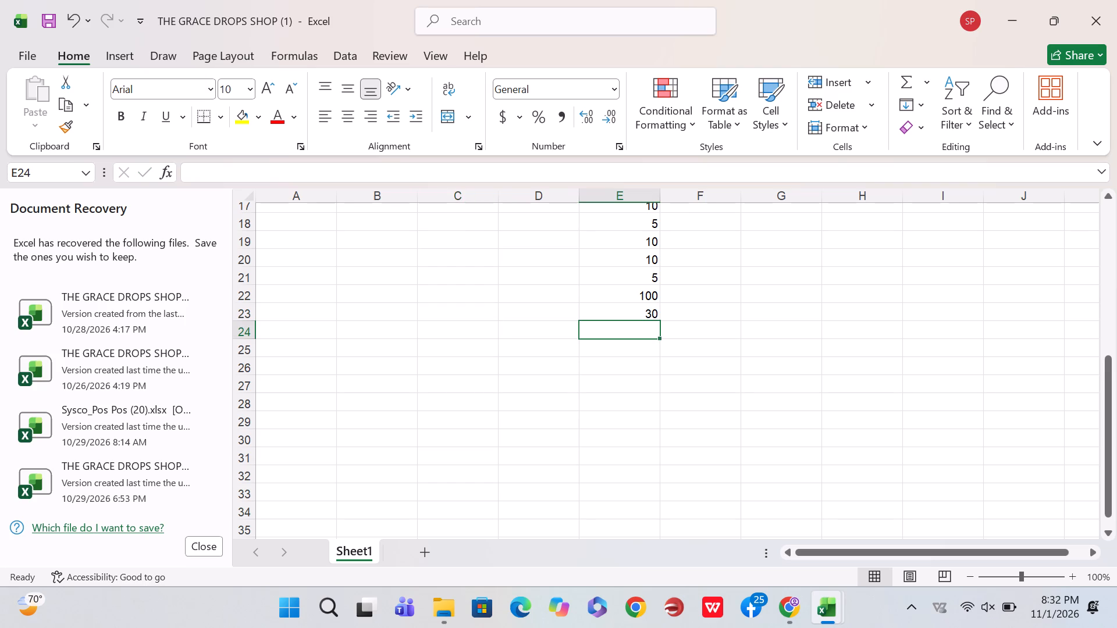
pyautogui.press('5')
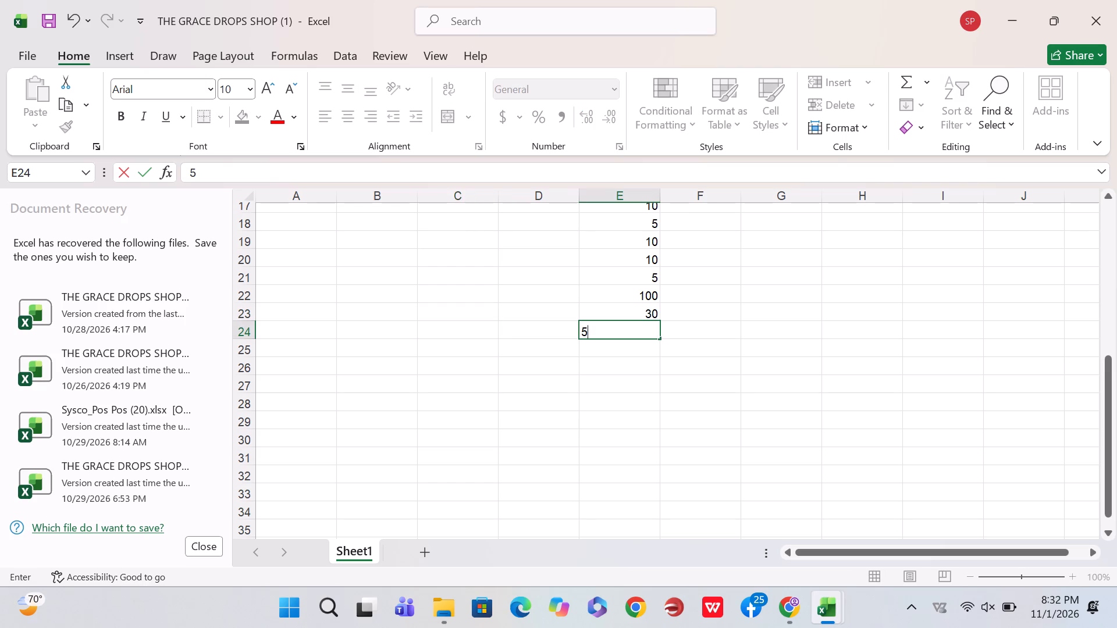
pyautogui.click(471, 355)
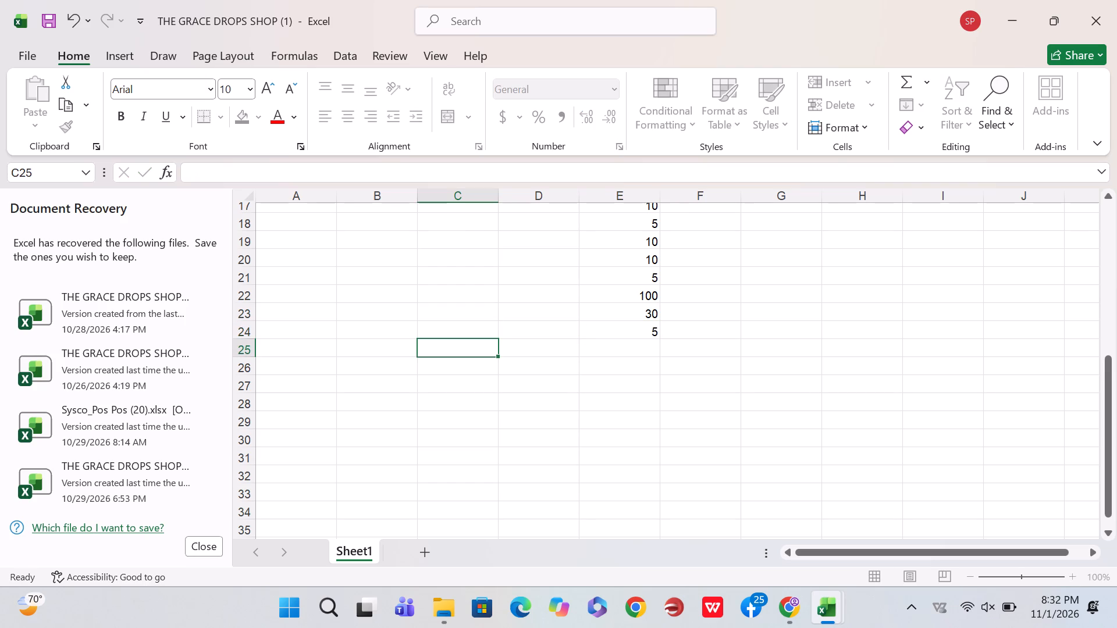
pyautogui.click(628, 355)
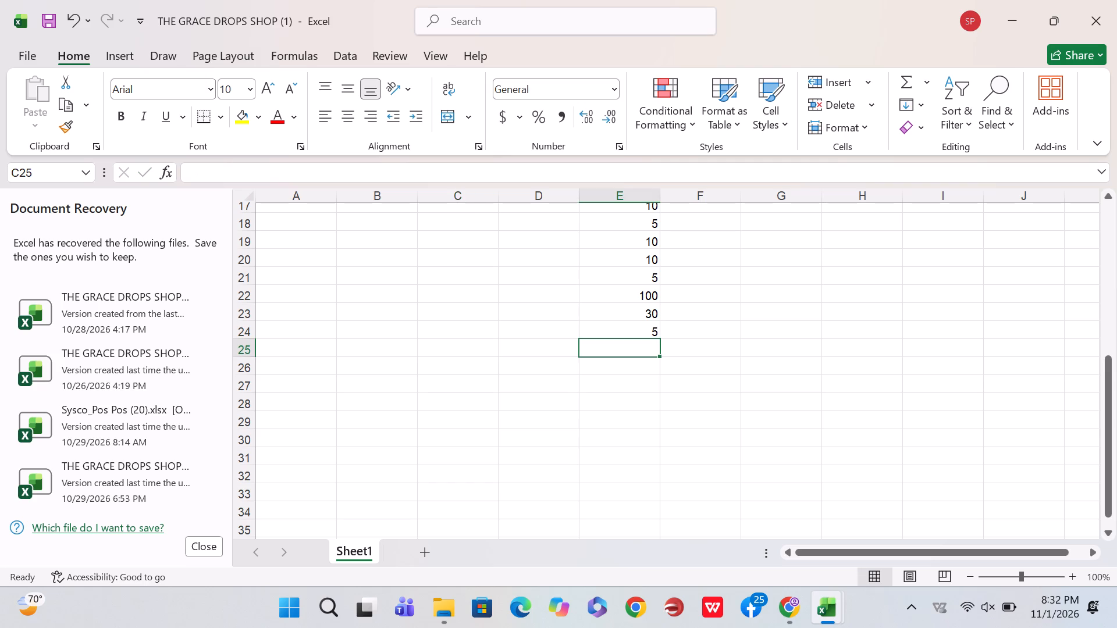
pyautogui.press('5')
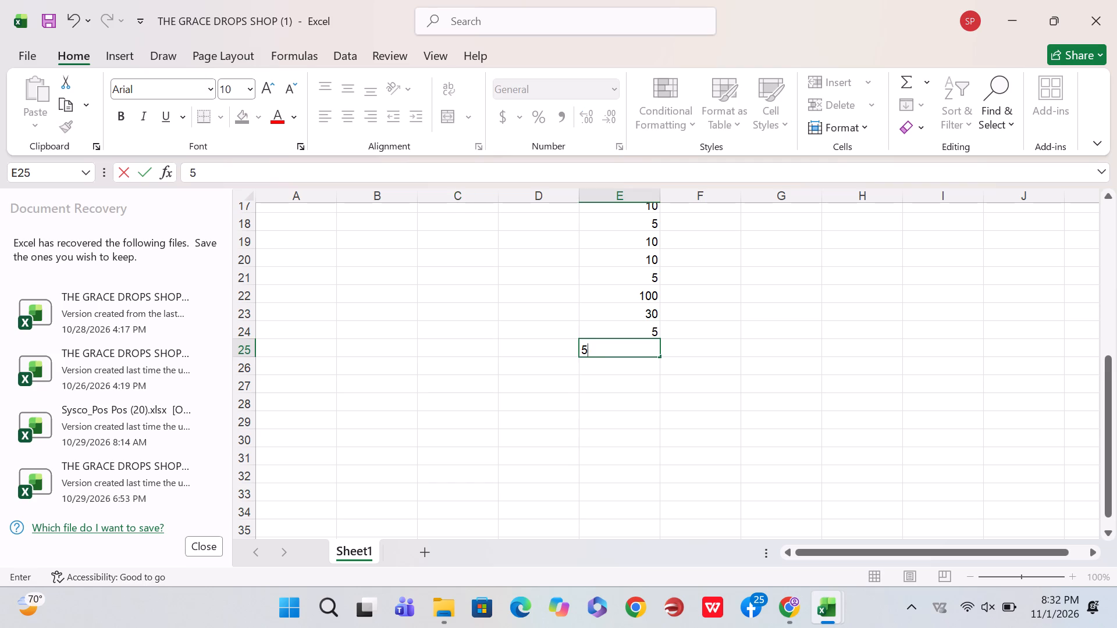
pyautogui.click(510, 371)
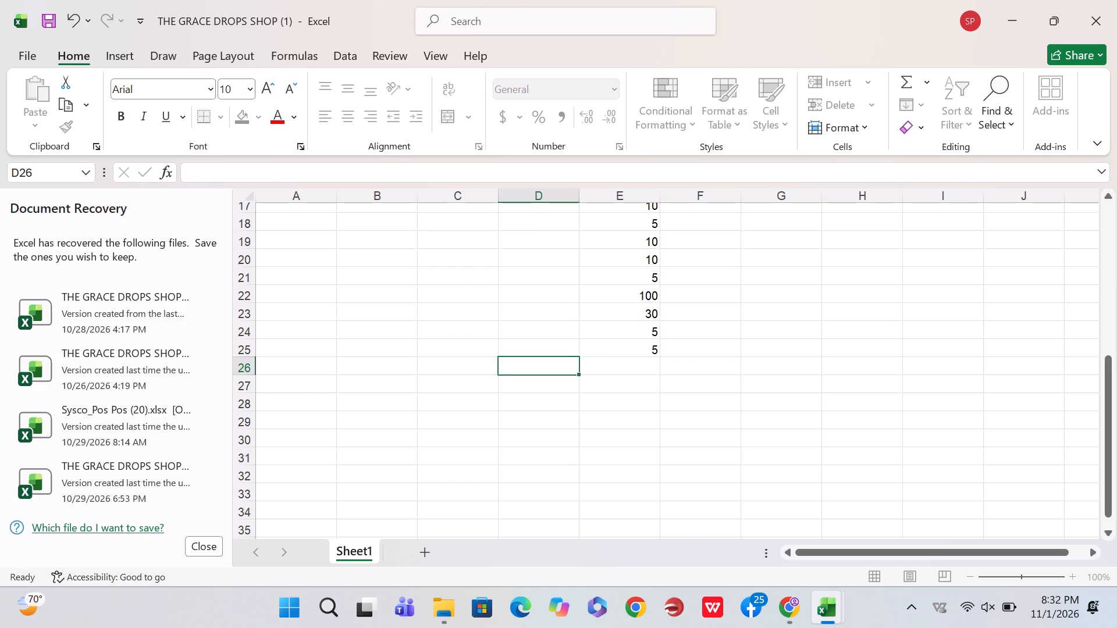
pyautogui.click(625, 374)
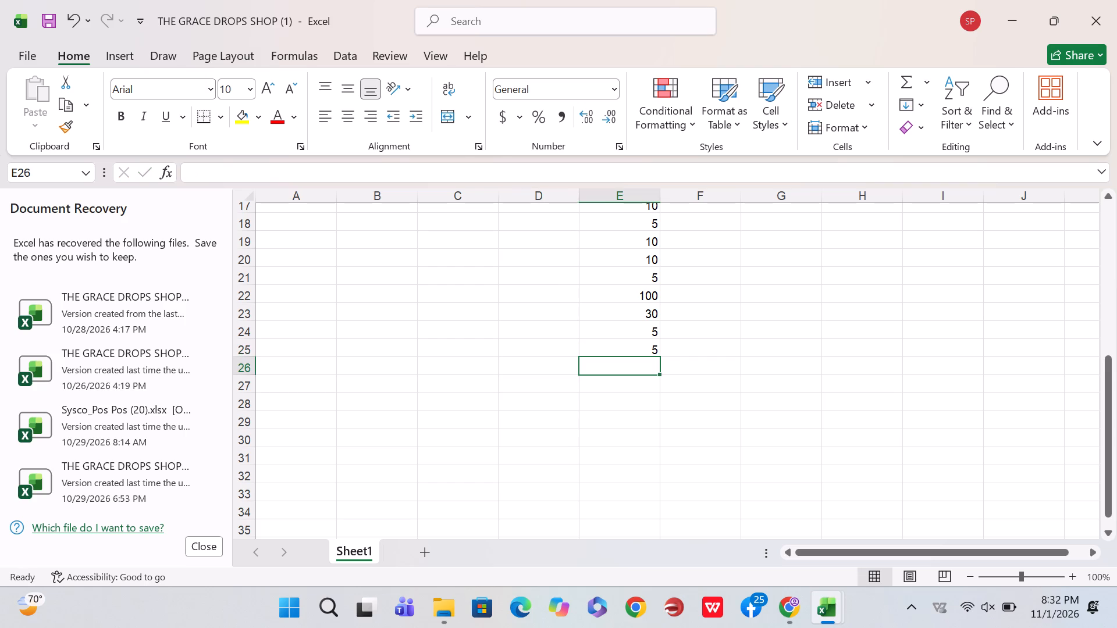
pyautogui.press('6')
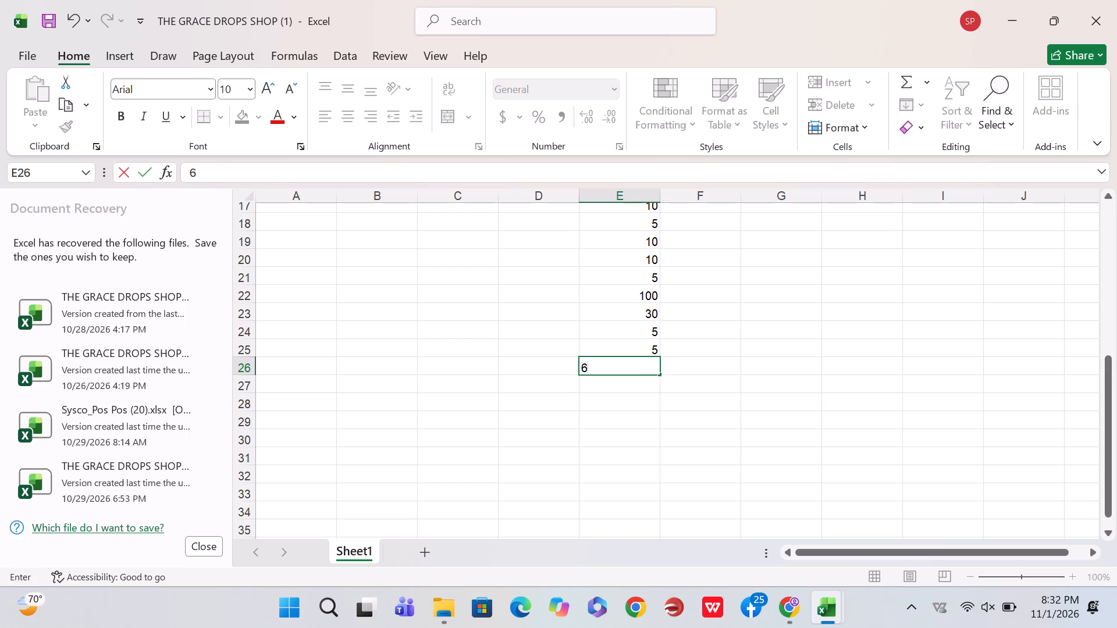
pyautogui.press('0')
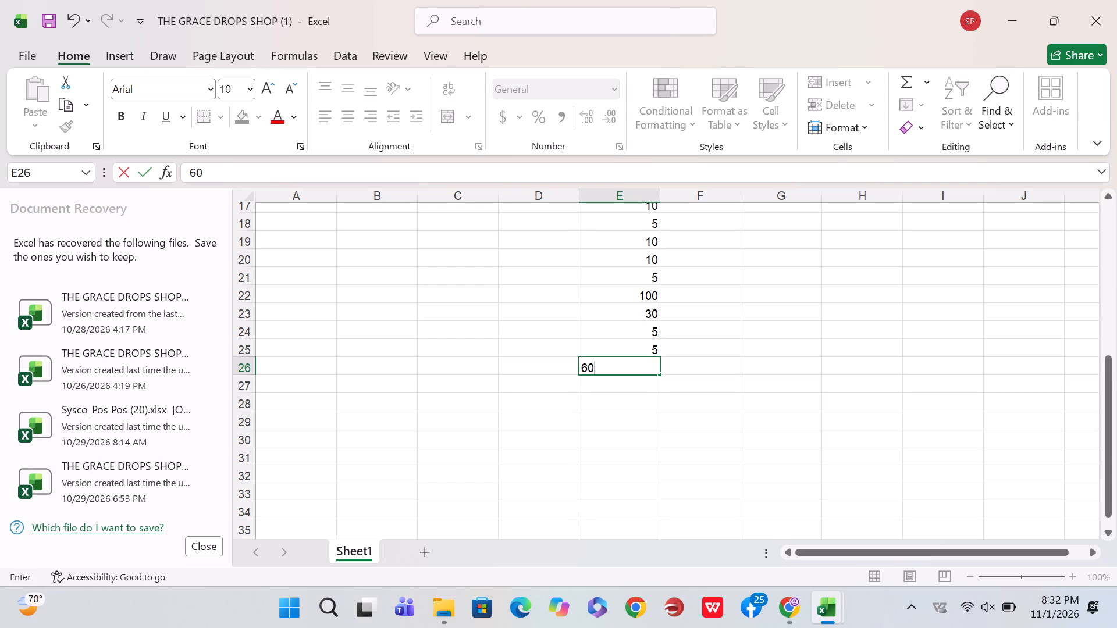
pyautogui.click(473, 384)
# Enter the amounts 5 and 25 in cells E27 and E28, directly below the previous column E amounts.
pyautogui.click(628, 387)
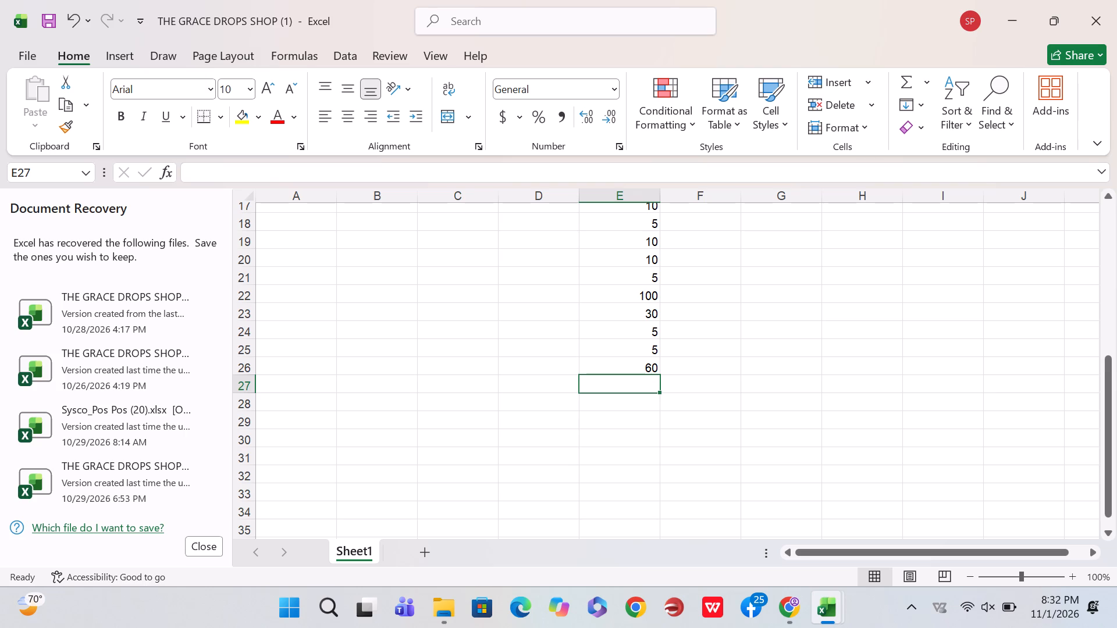
pyautogui.press('5')
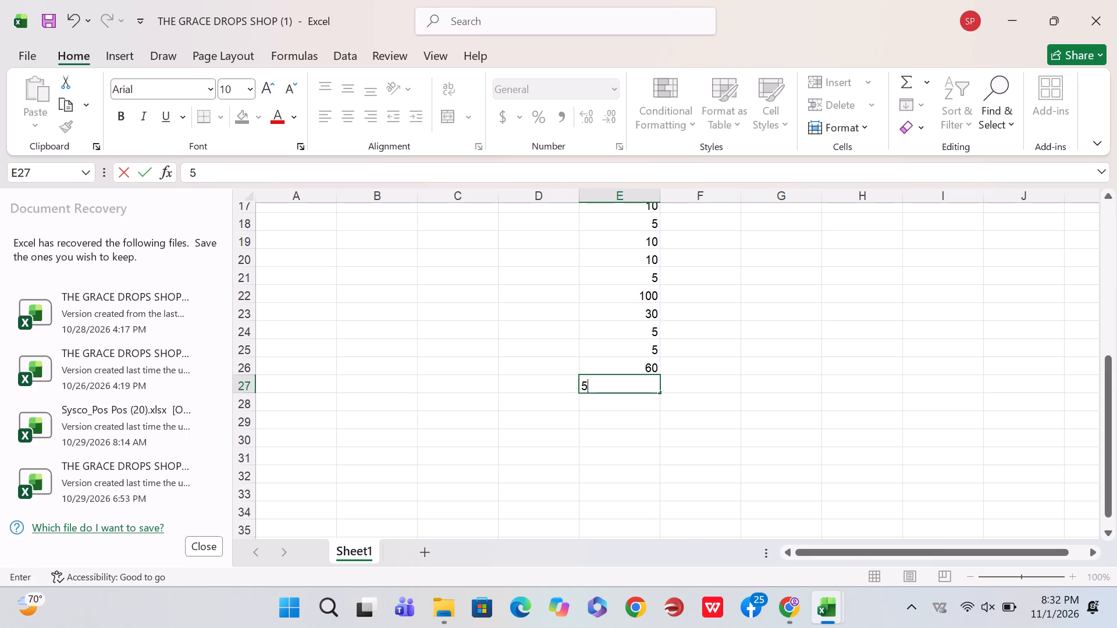
pyautogui.click(461, 408)
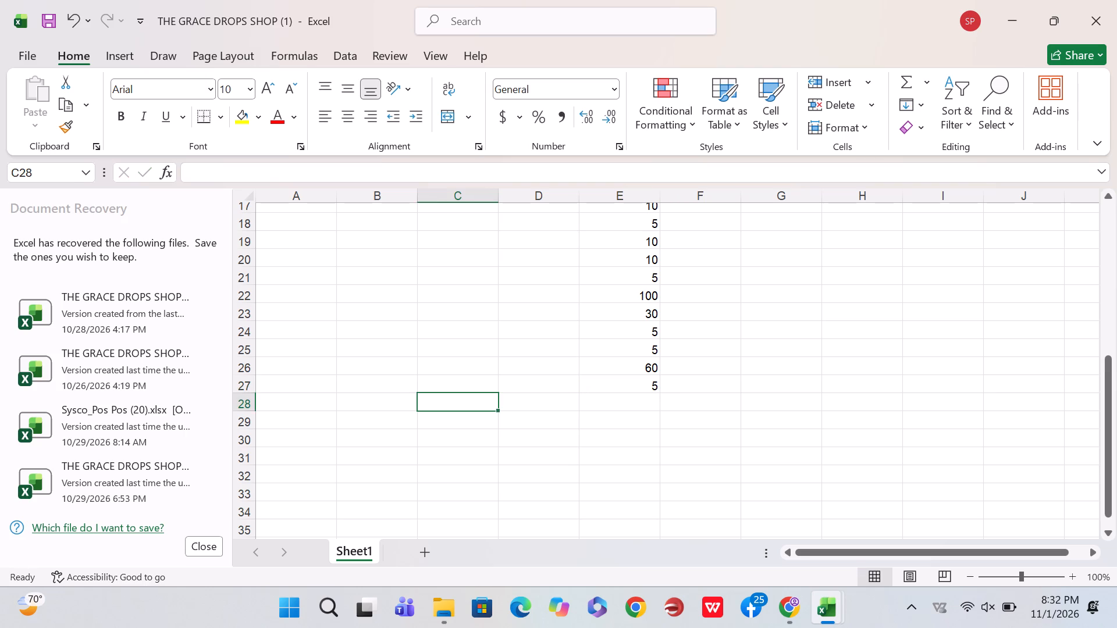
pyautogui.click(643, 406)
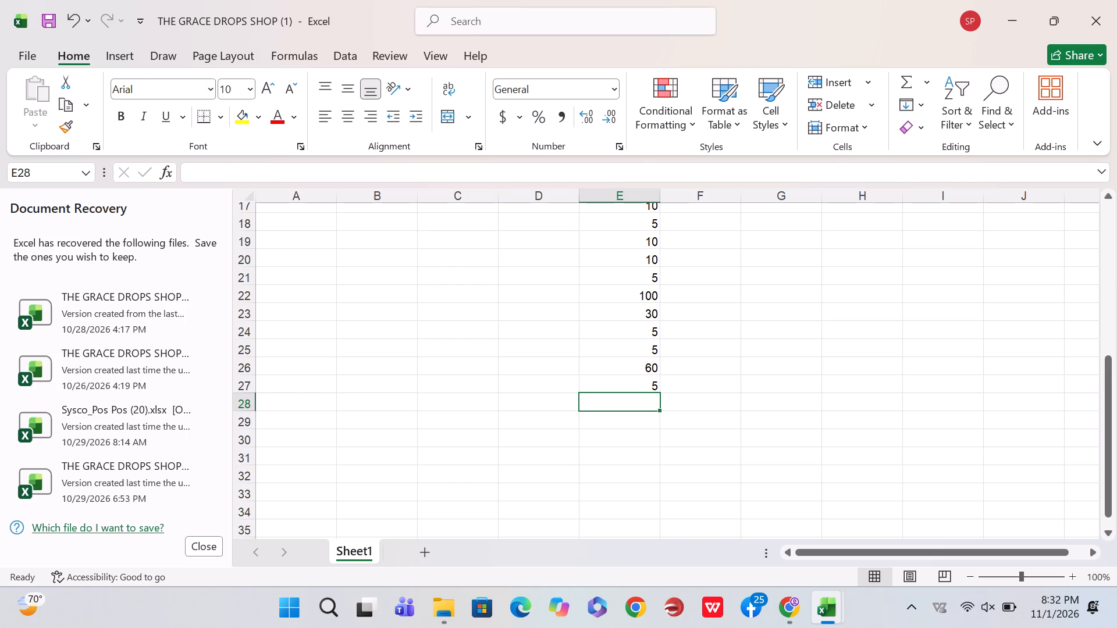
pyautogui.press('2')
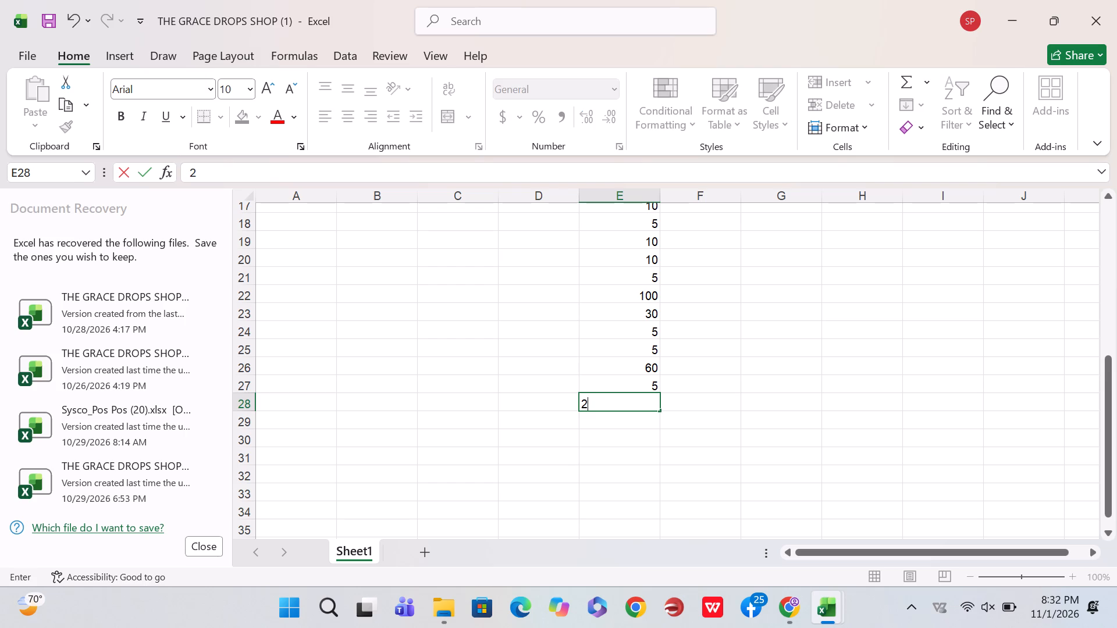
pyautogui.press('5')
pyautogui.click(469, 427)
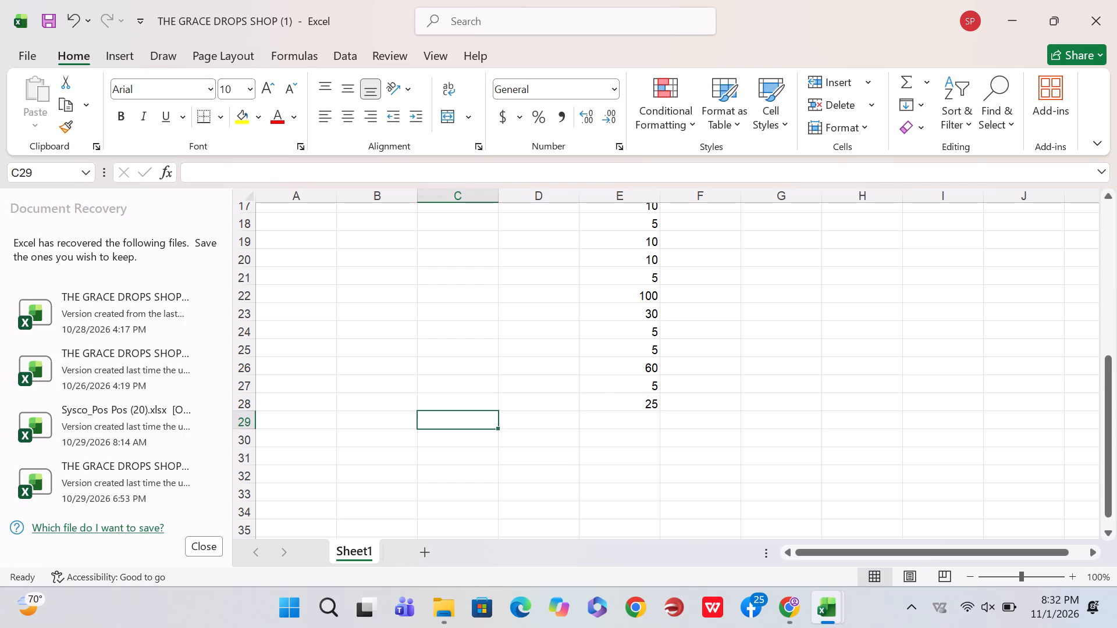
pyautogui.scroll(-1, 600, 457)
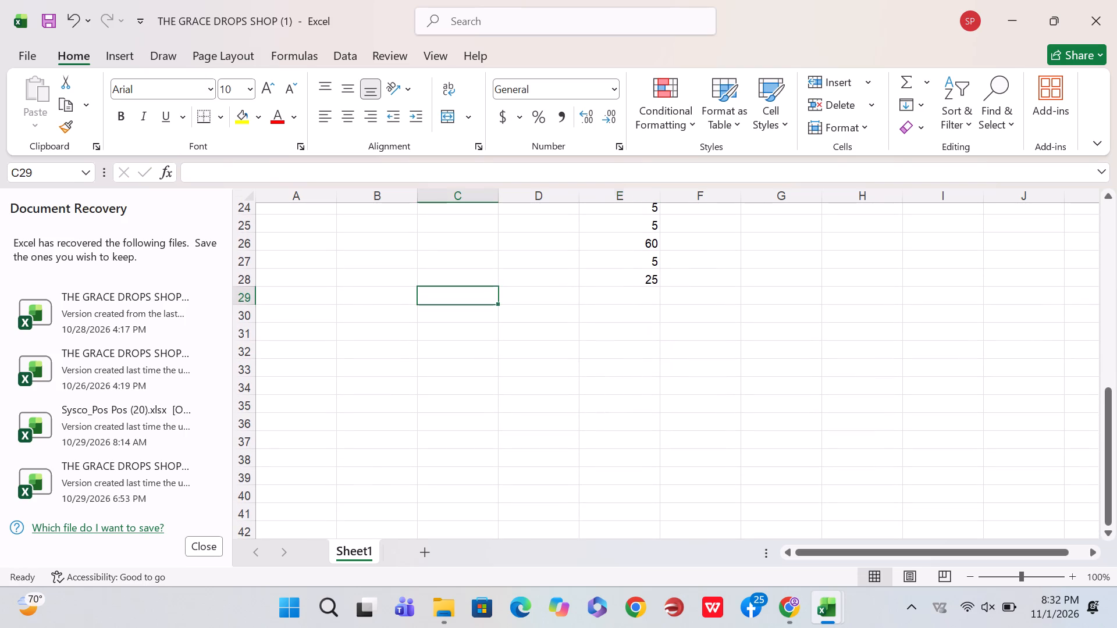
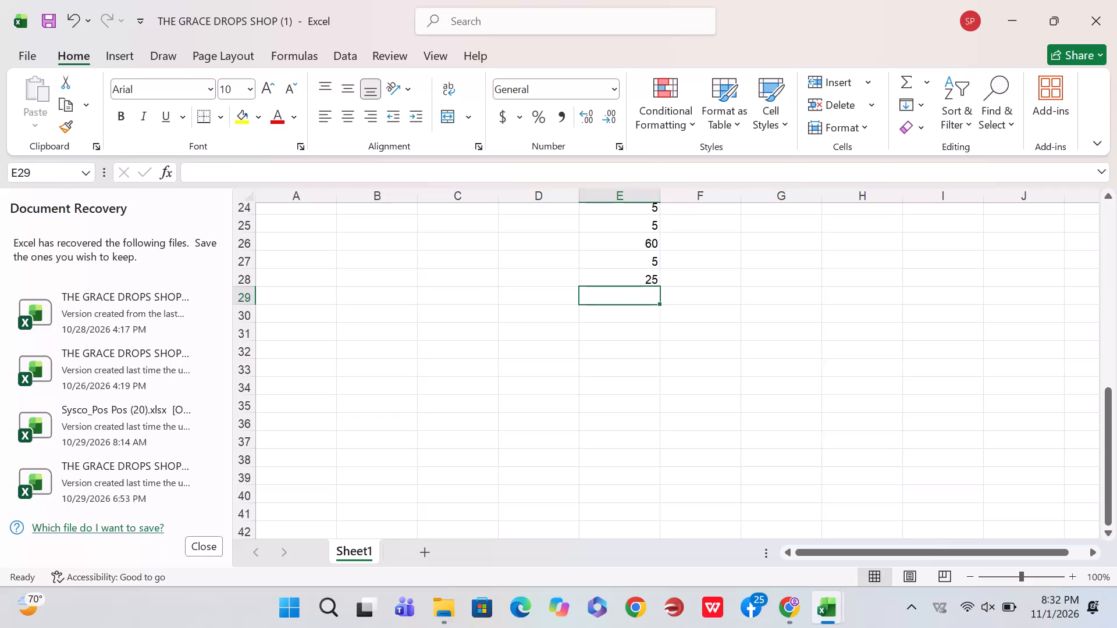
# Enter the amount 5 in both cells E29 and E30, continuing down column E.
pyautogui.press('5')
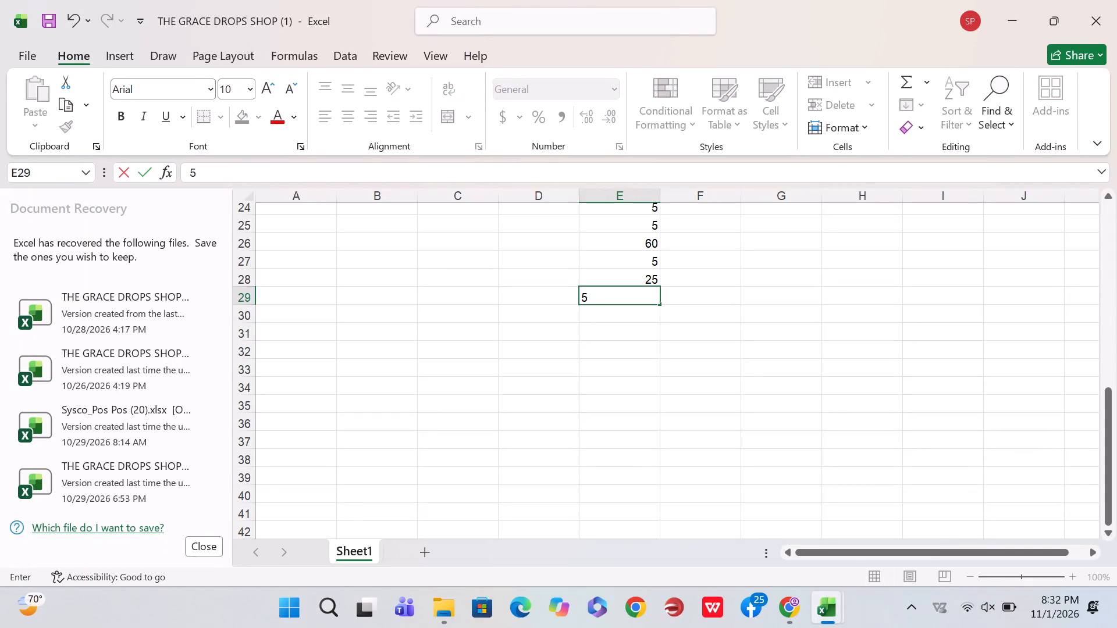
pyautogui.click(472, 319)
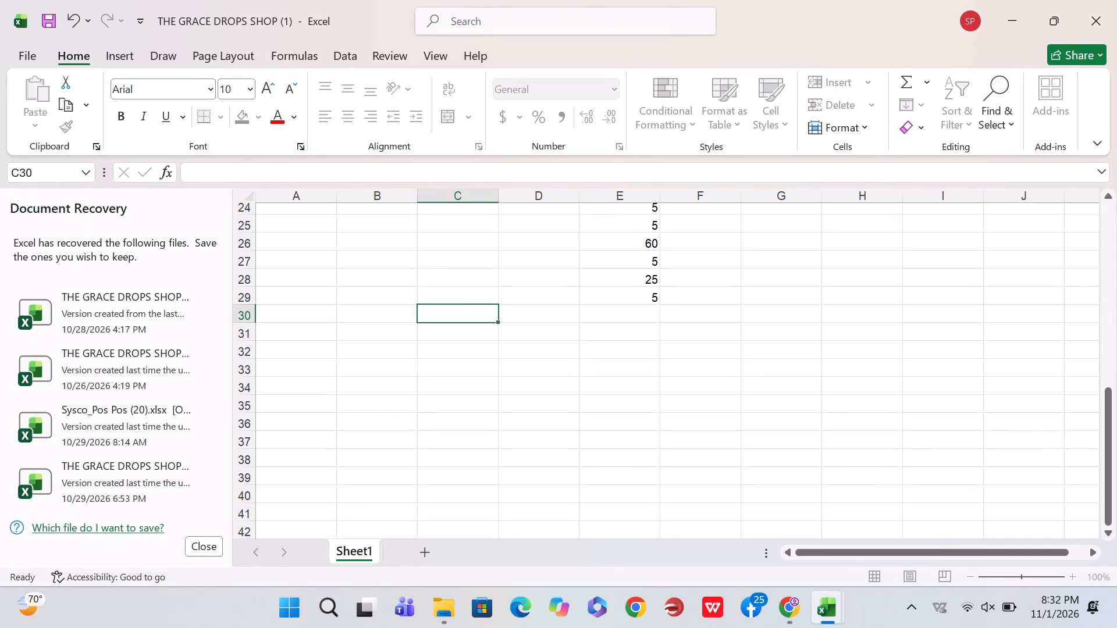
pyautogui.click(638, 319)
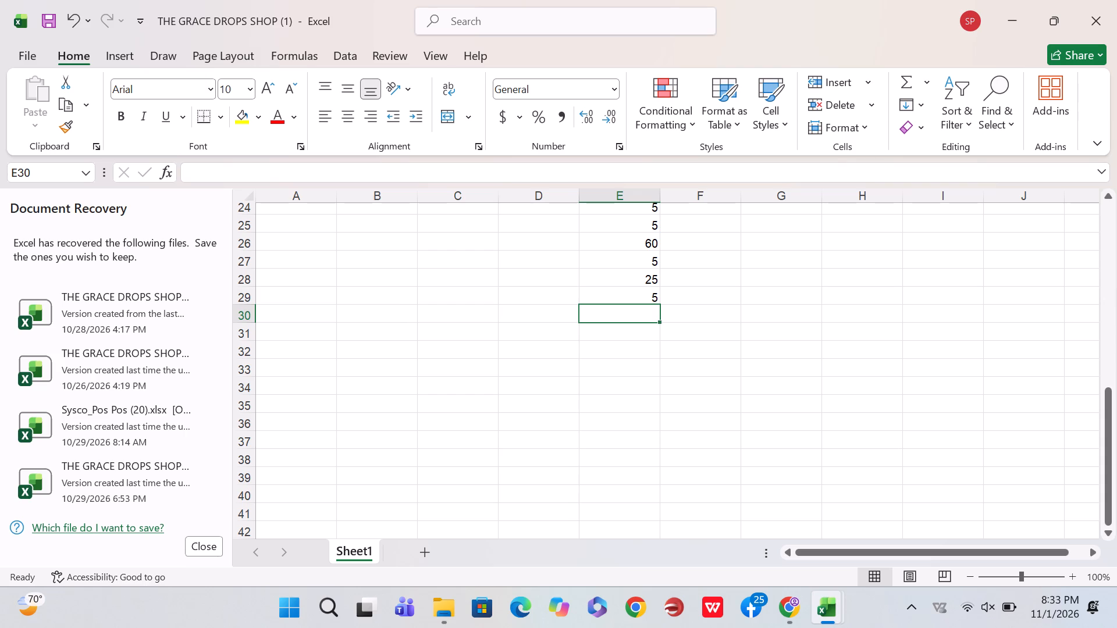
pyautogui.press('5')
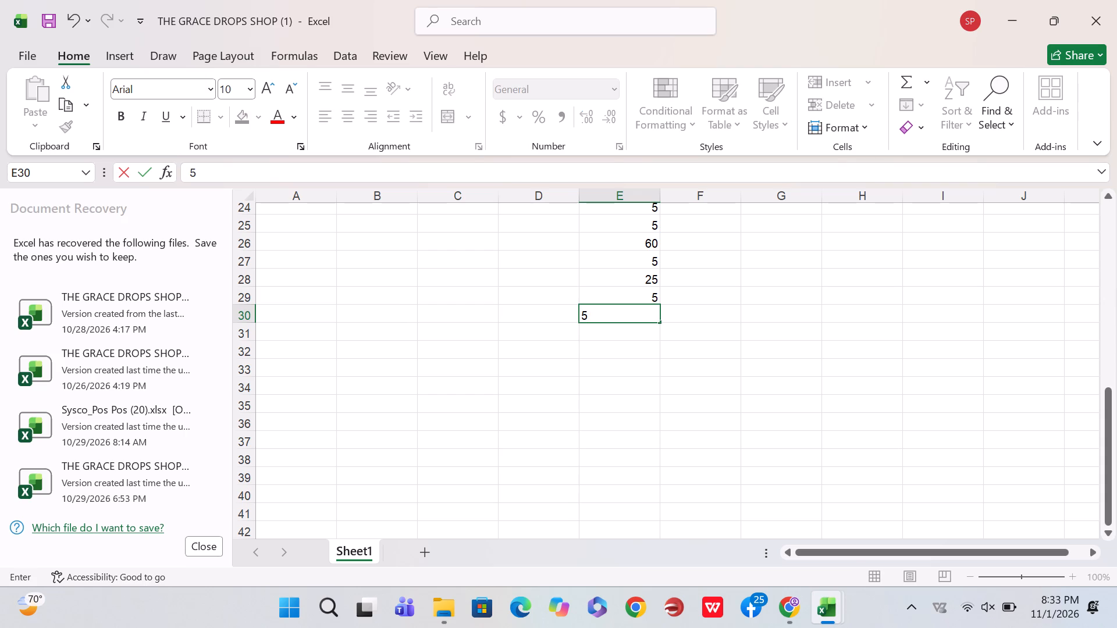
pyautogui.click(516, 330)
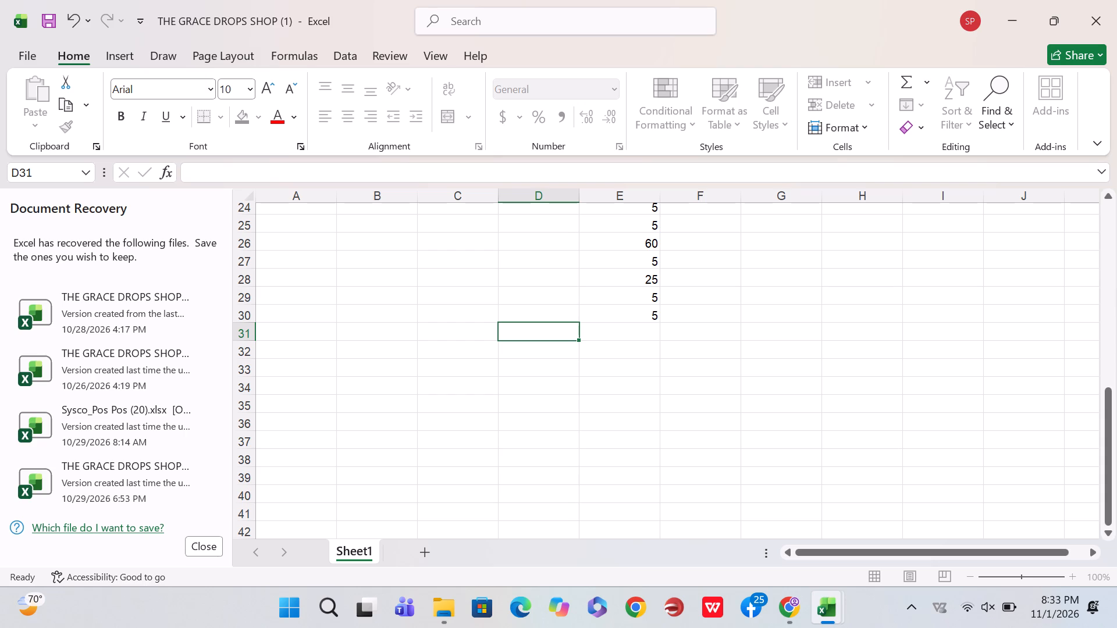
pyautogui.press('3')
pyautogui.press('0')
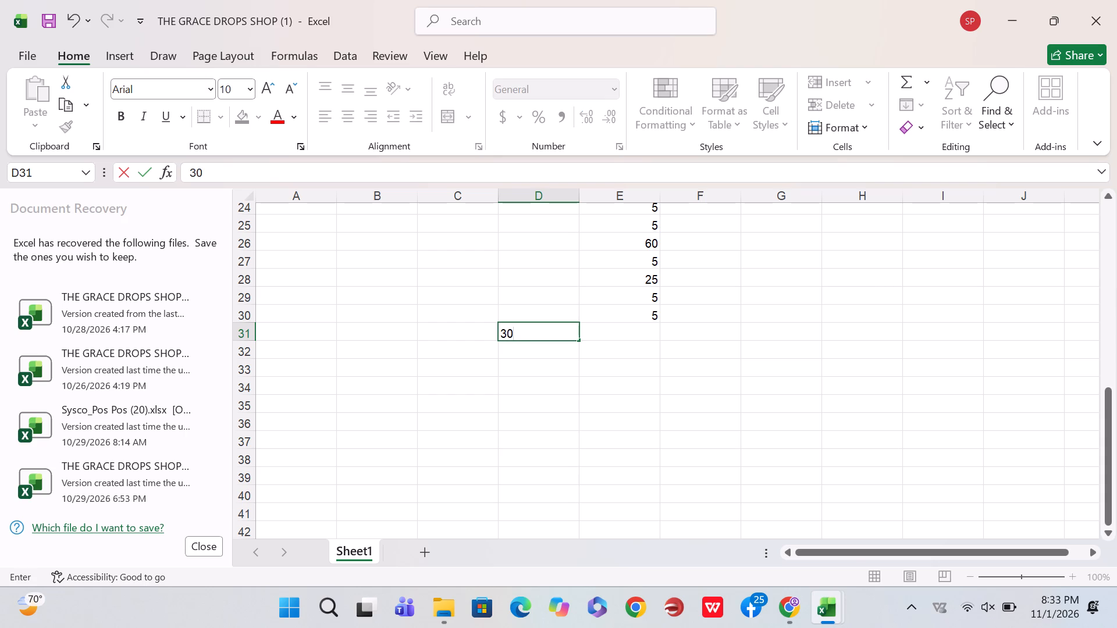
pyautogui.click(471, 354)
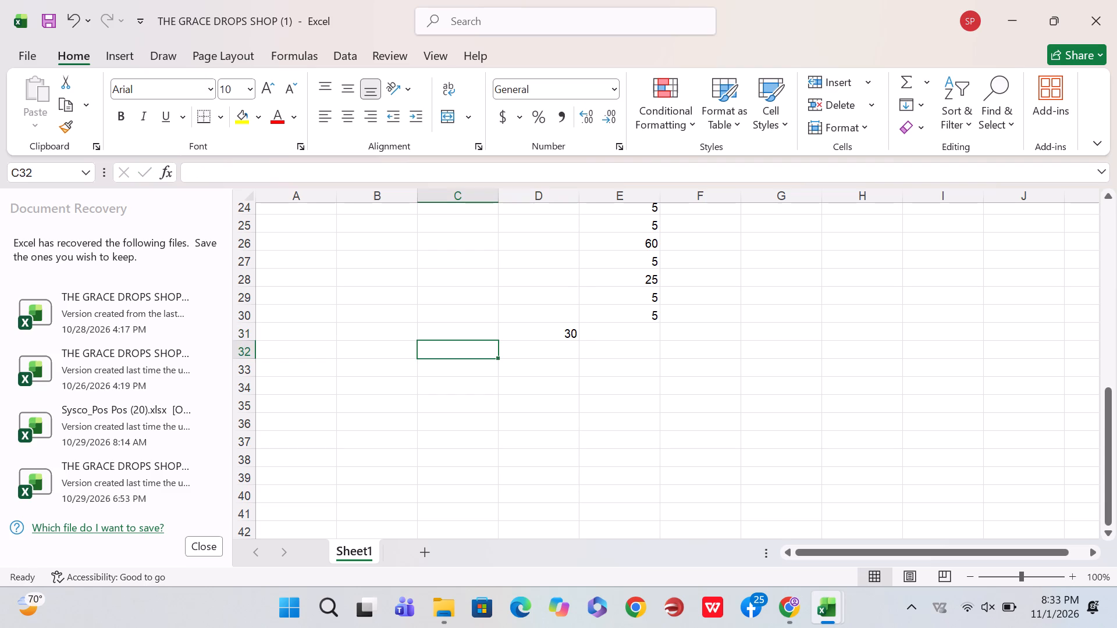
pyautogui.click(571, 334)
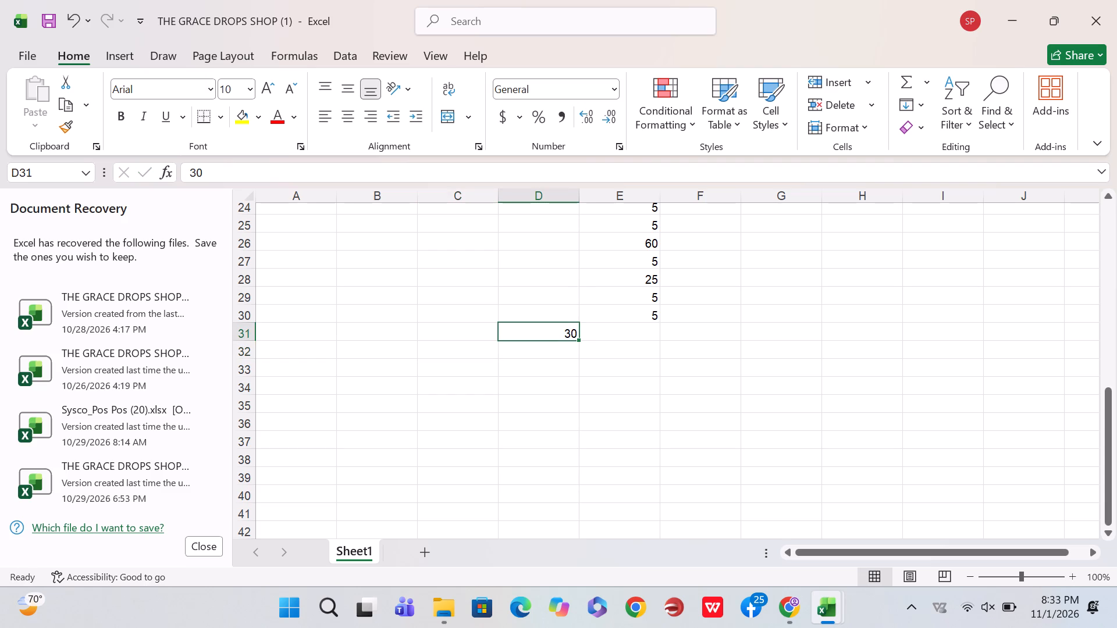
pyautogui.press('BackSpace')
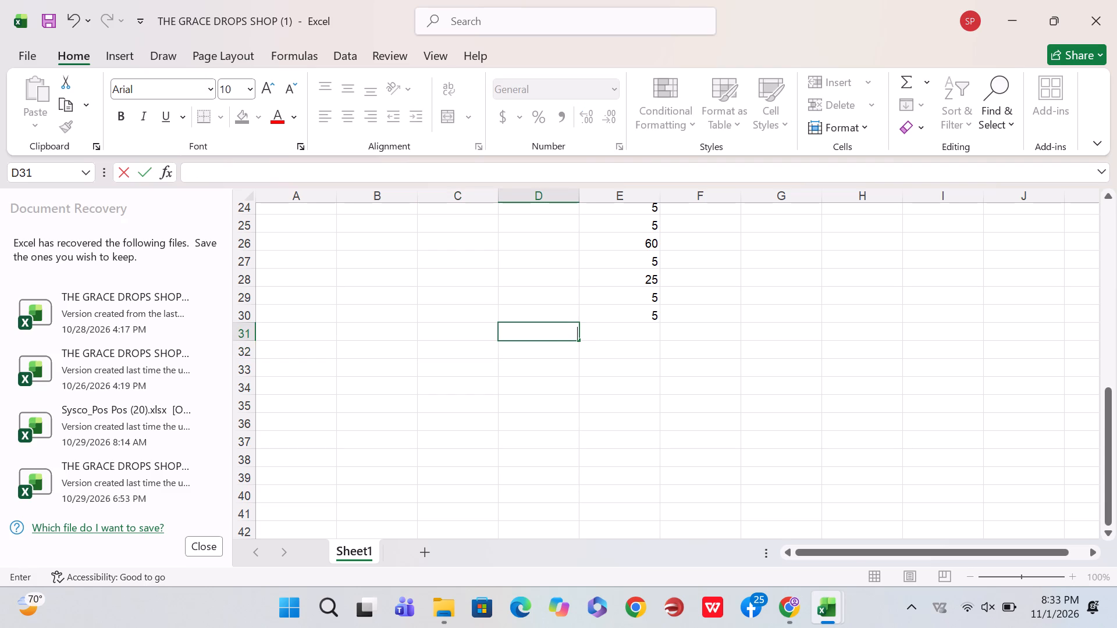
# Enter the amounts 30 and 20 in cells E31 and E32, directly below the previous column E amounts.
pyautogui.click(628, 336)
pyautogui.press('3')
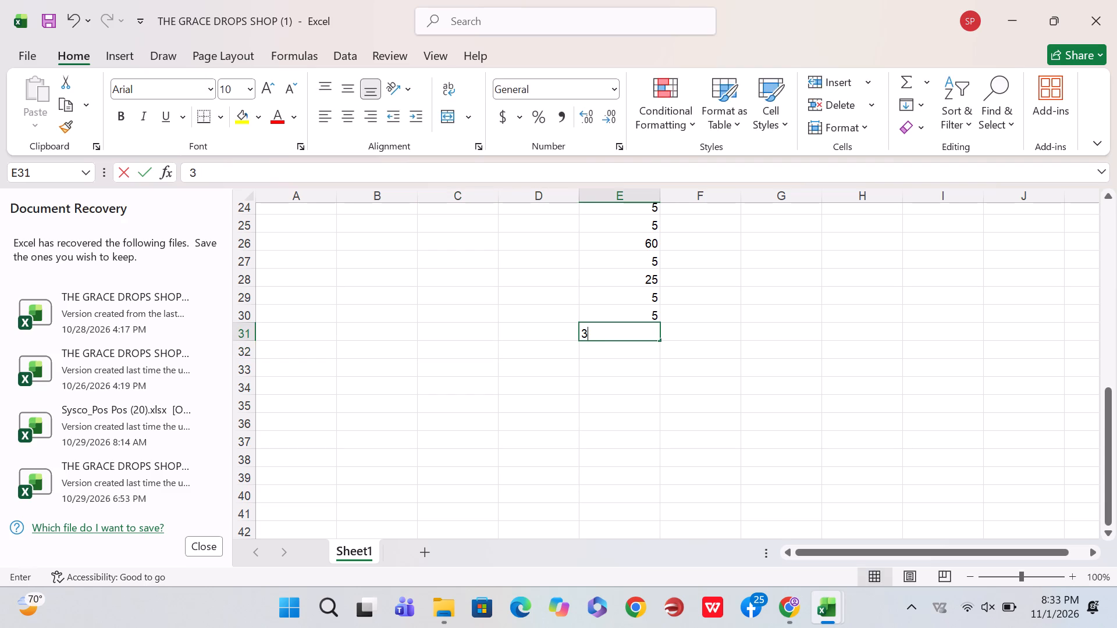
pyautogui.press('0')
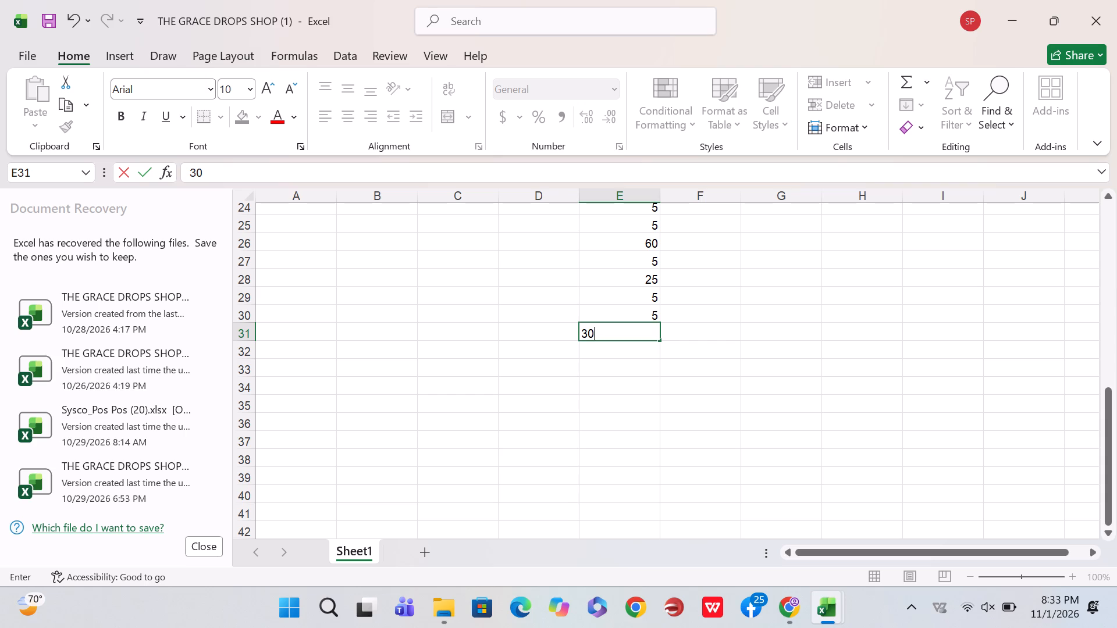
pyautogui.click(523, 355)
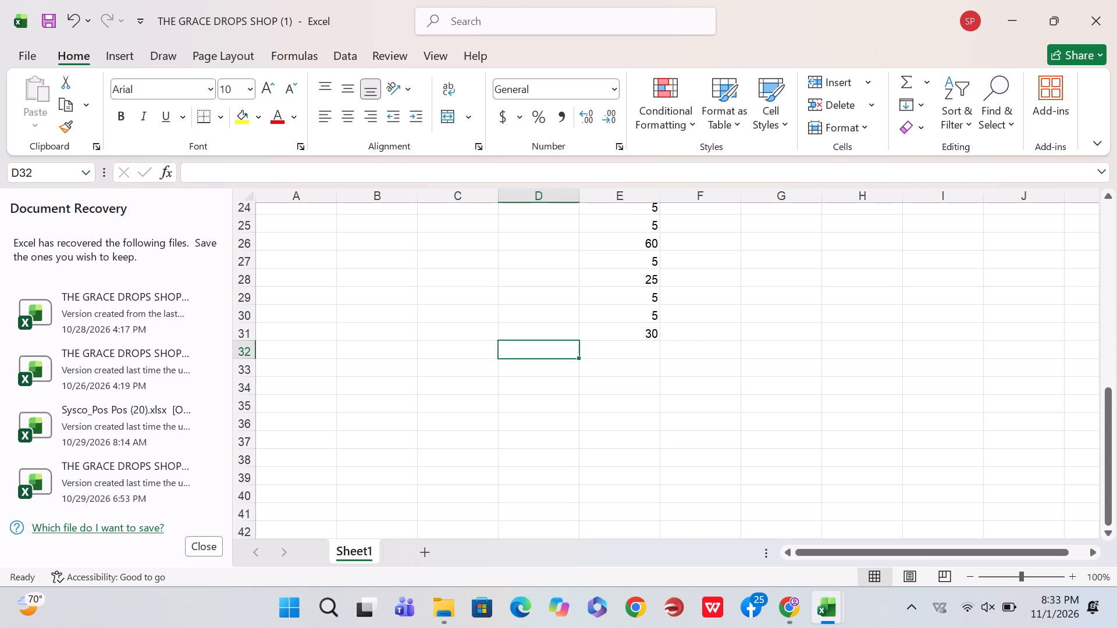
pyautogui.click(622, 356)
pyautogui.press('2')
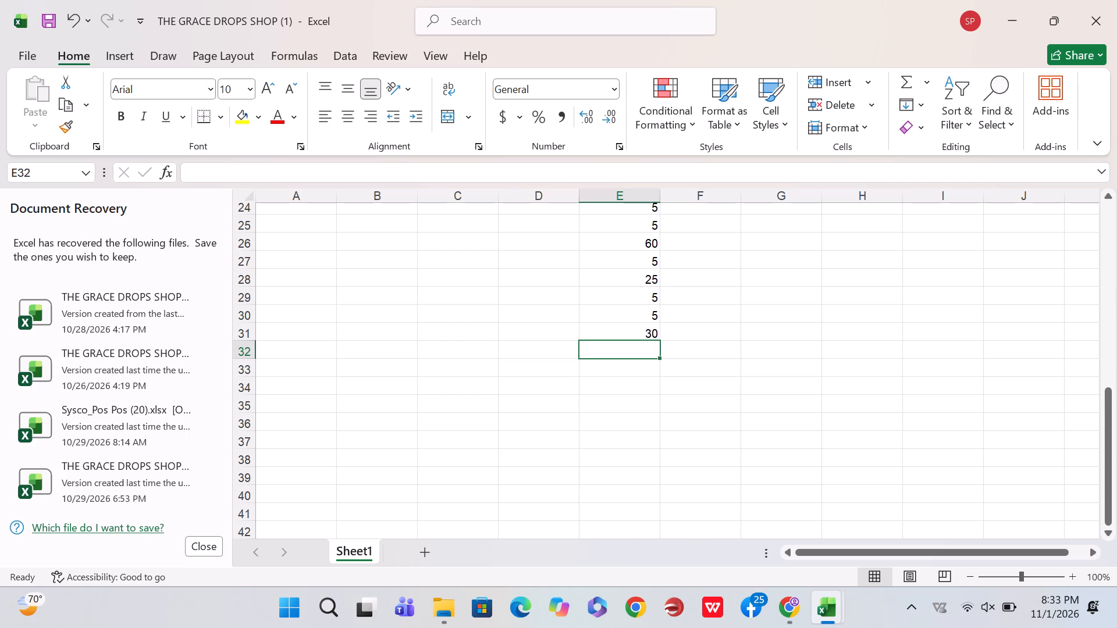
pyautogui.press('0')
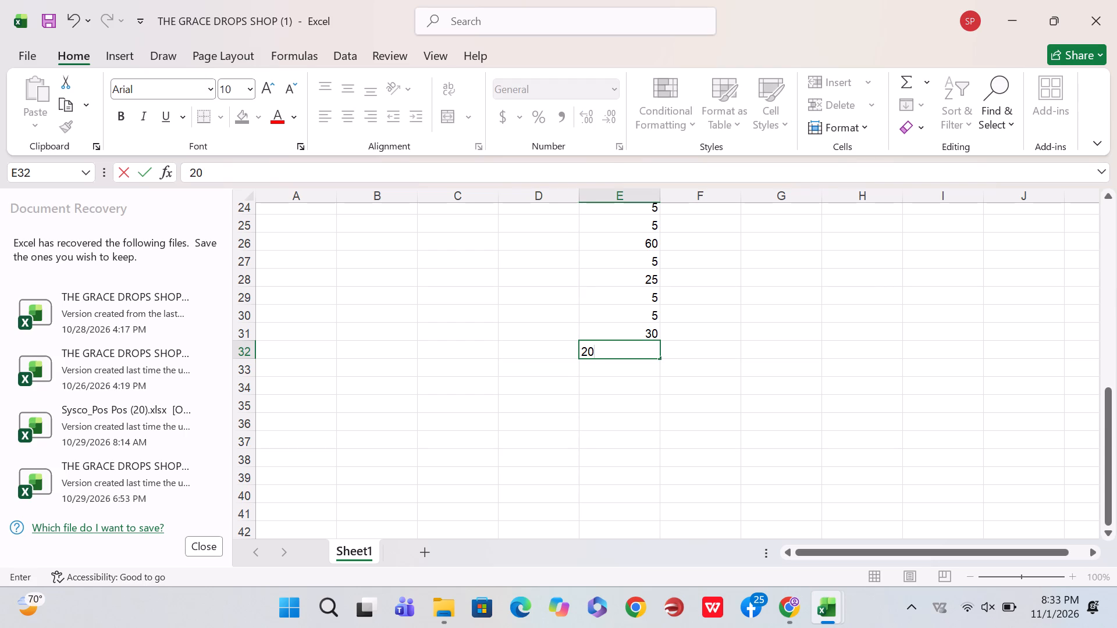
pyautogui.click(545, 373)
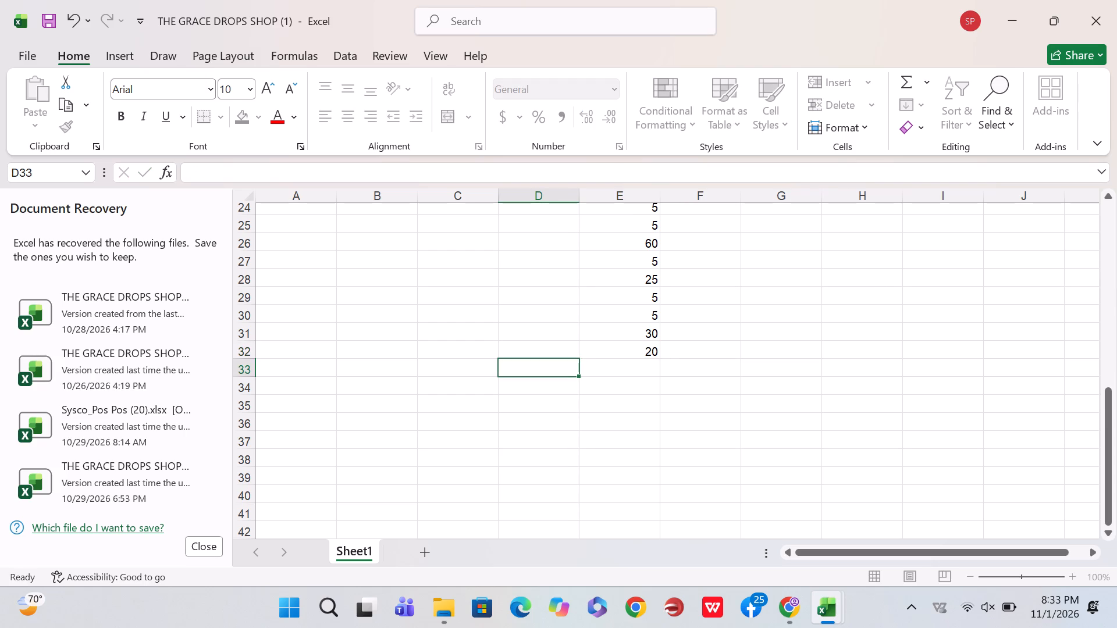
# Enter the amounts 20 and 270 in cells E33 and E34 at the end of the column E list.
pyautogui.click(632, 373)
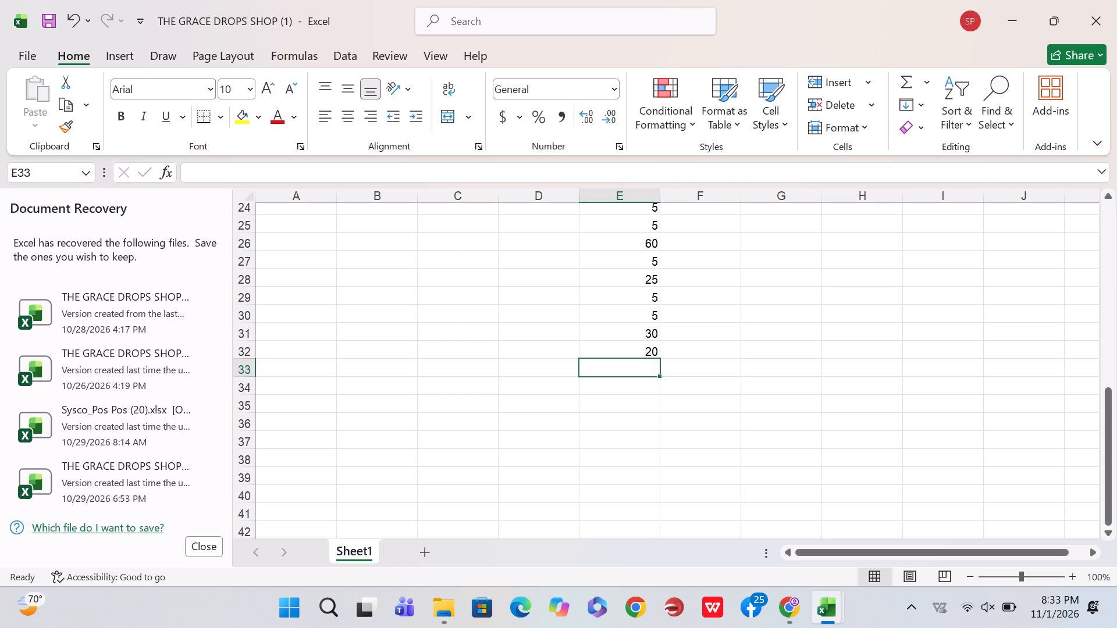
pyautogui.press('2')
pyautogui.press('0')
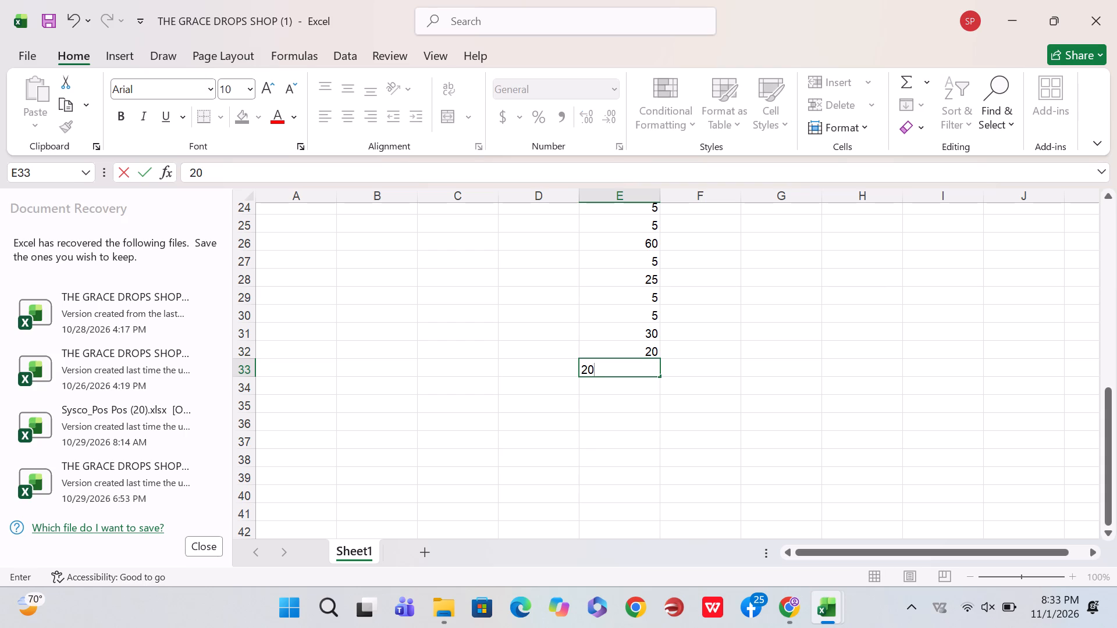
pyautogui.click(518, 390)
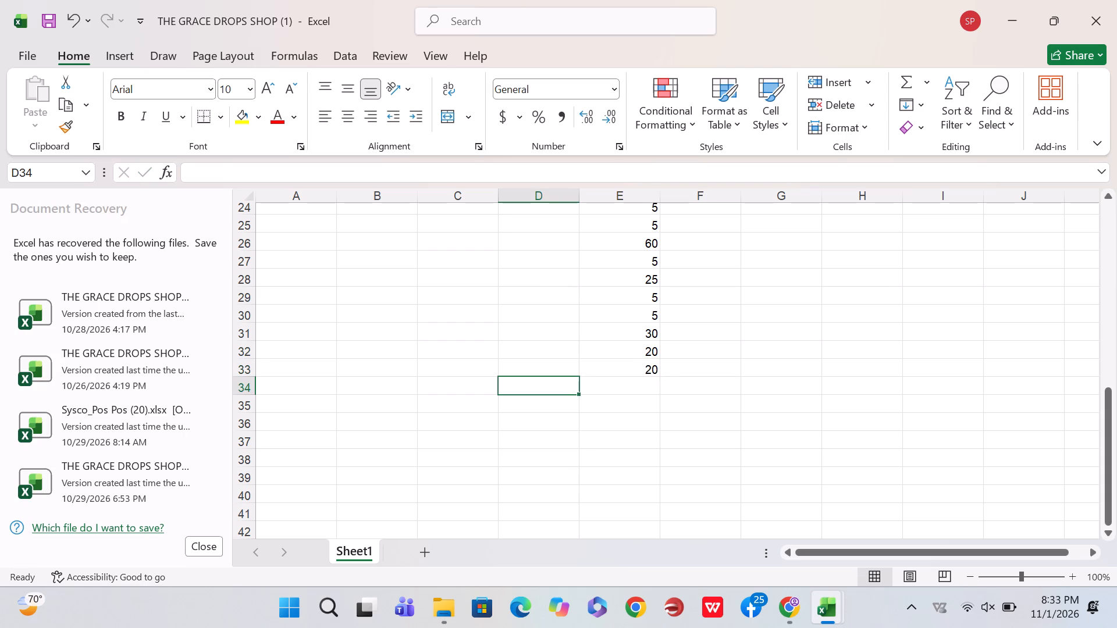
pyautogui.click(610, 392)
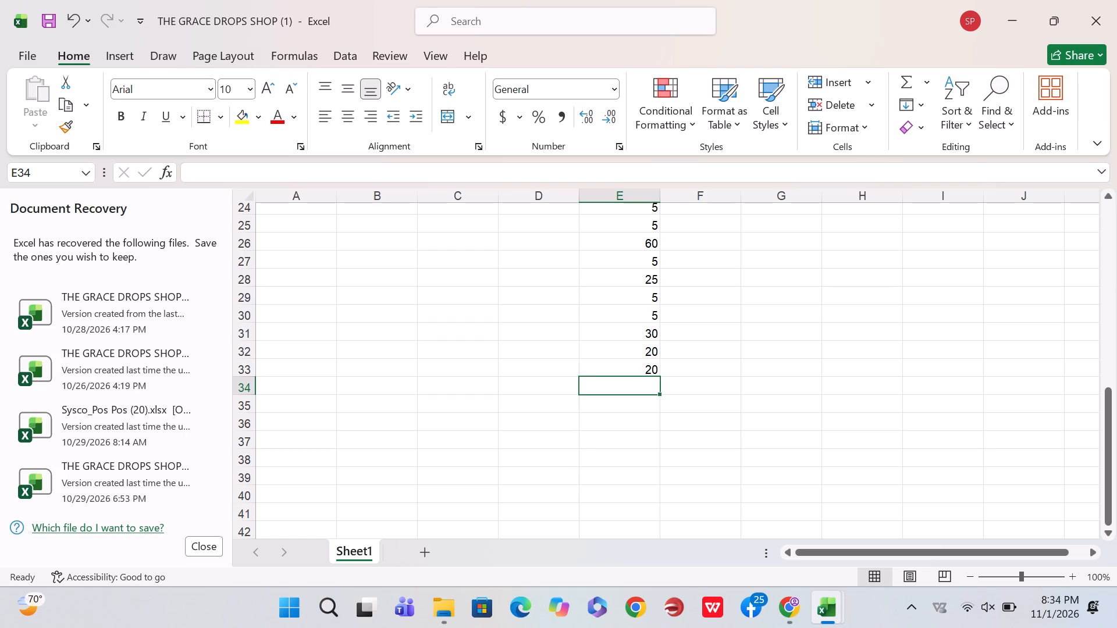
pyautogui.press('2')
pyautogui.press('7')
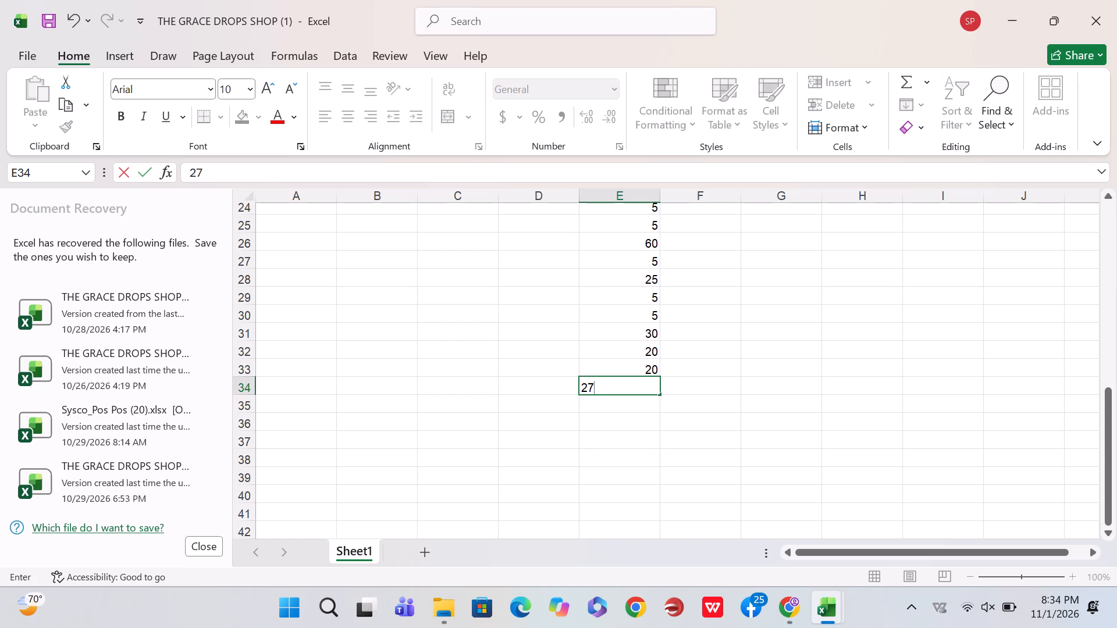
pyautogui.press('0')
pyautogui.click(620, 431)
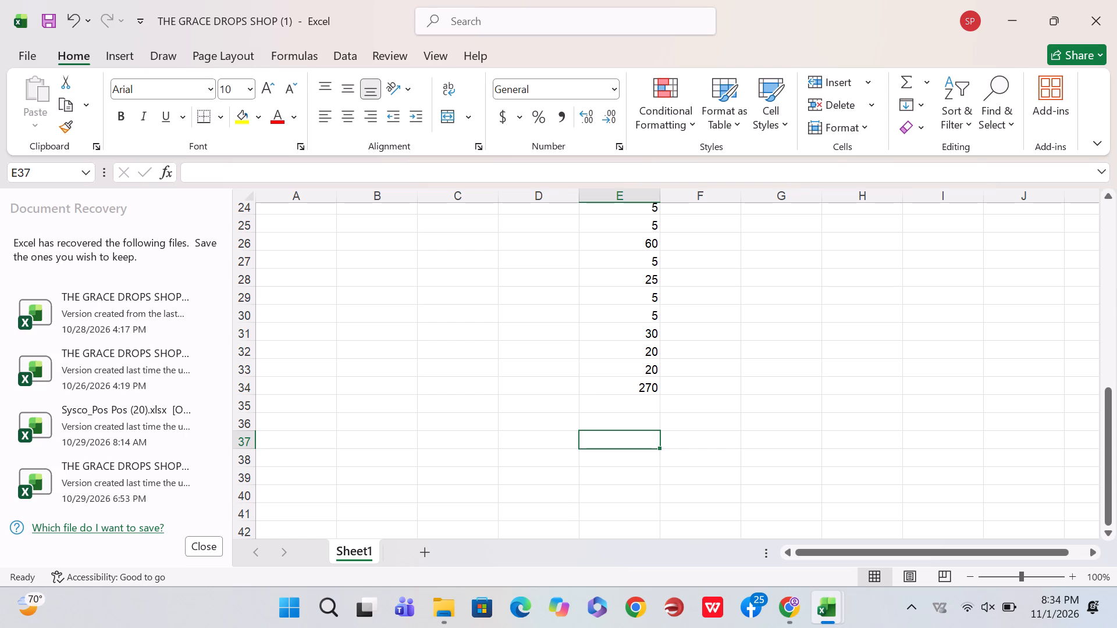
# Check the sum of column E and enter 720 as the 29/10/2026 sales amount in cell C15.
pyautogui.scroll(2, 746, 418)
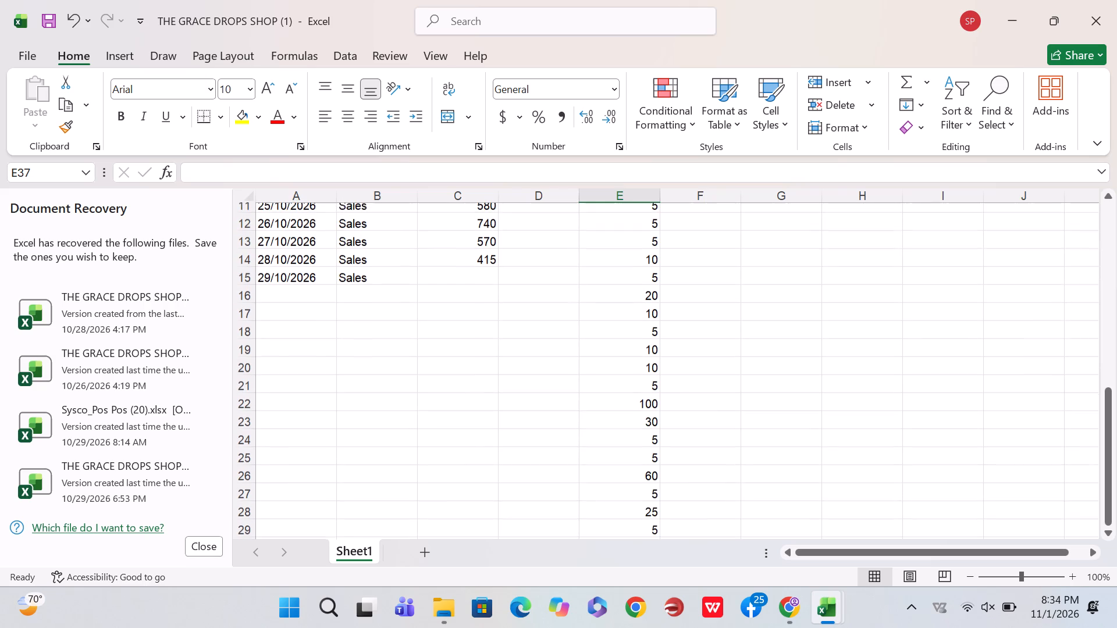
pyautogui.scroll(2, 746, 418)
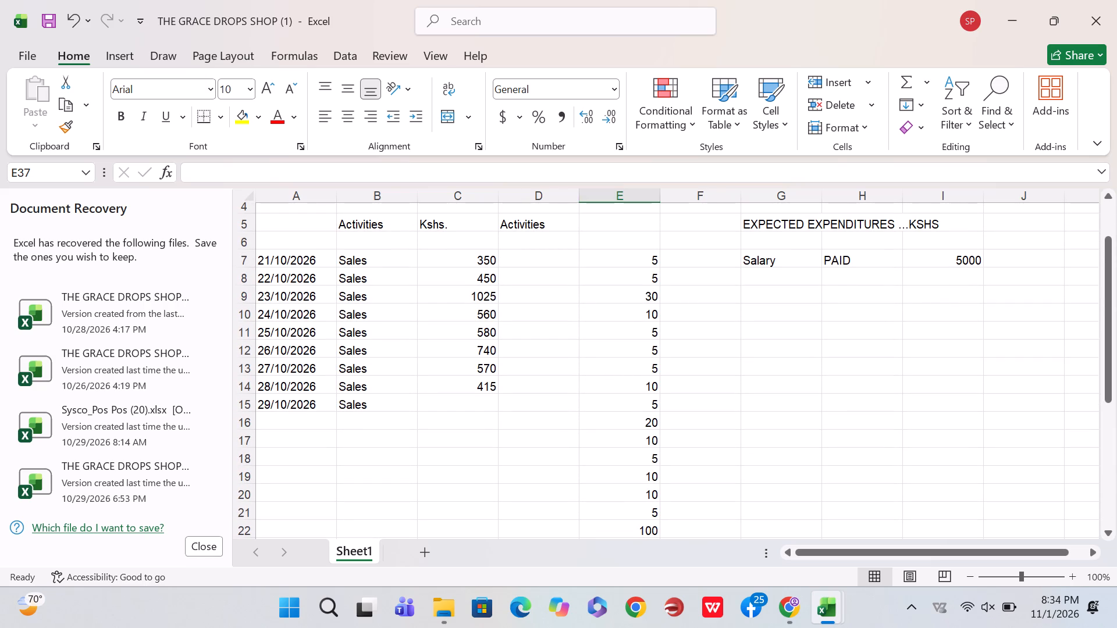
pyautogui.click(632, 197)
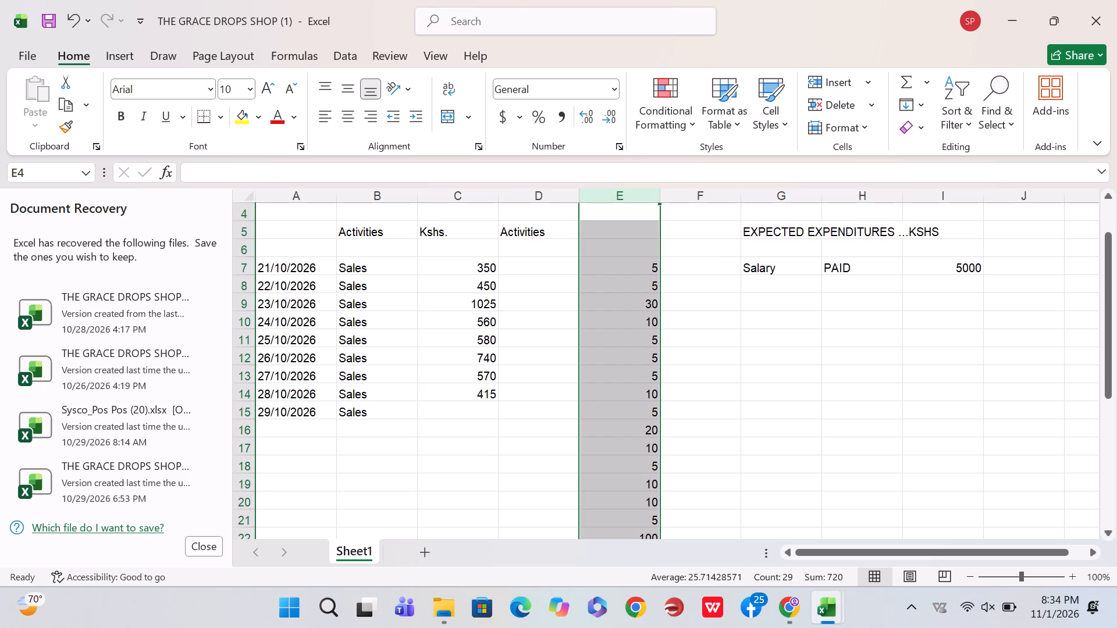
pyautogui.click(481, 412)
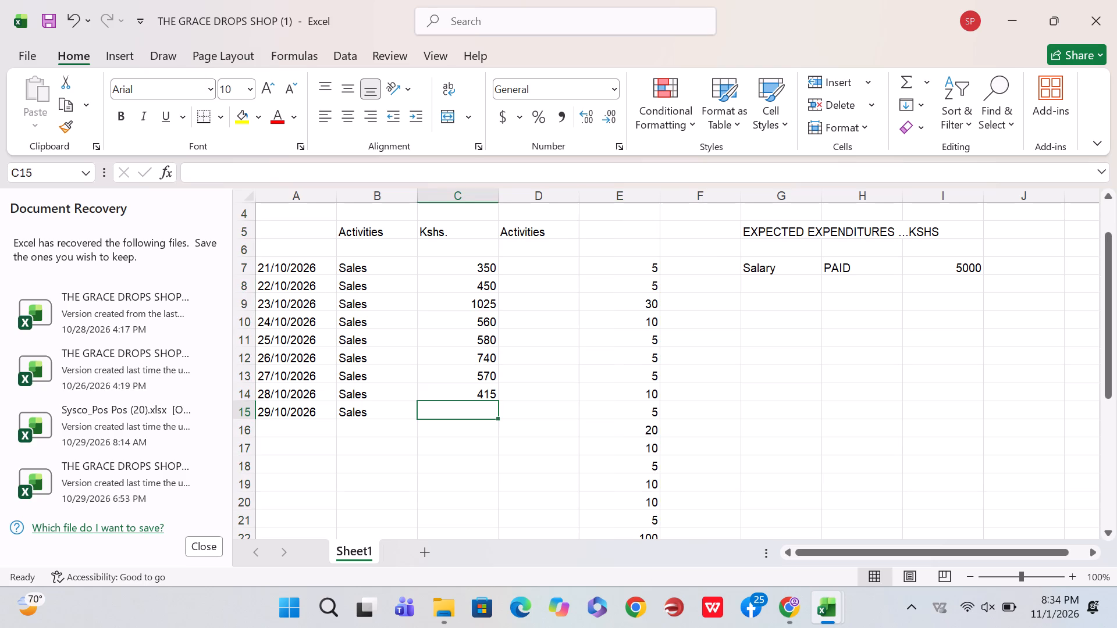
pyautogui.write('72')
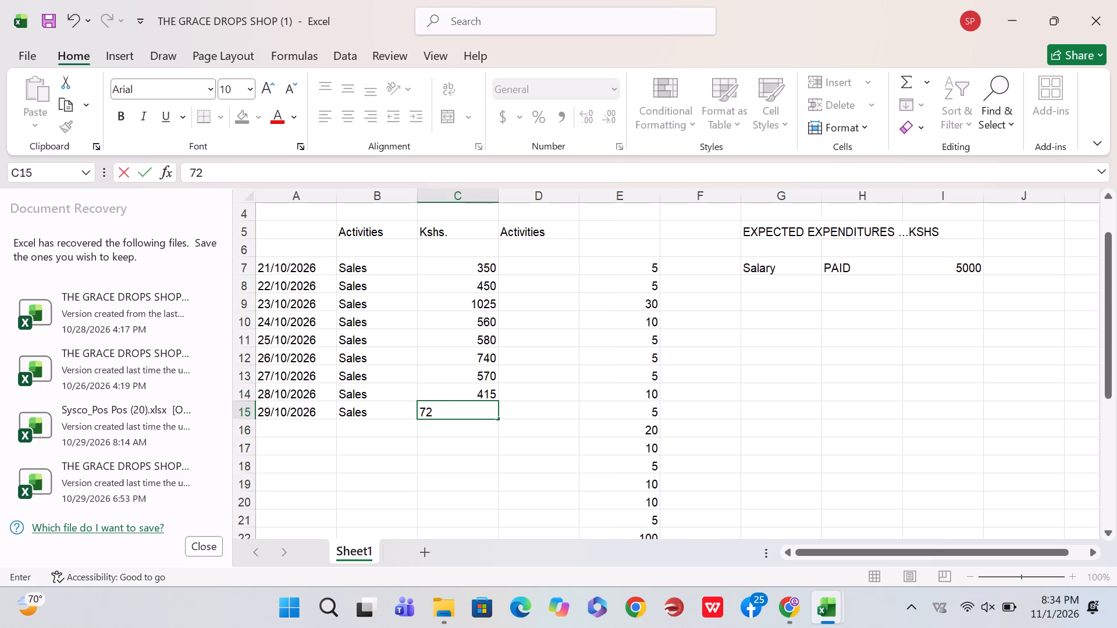
pyautogui.press('0')
pyautogui.click(420, 493)
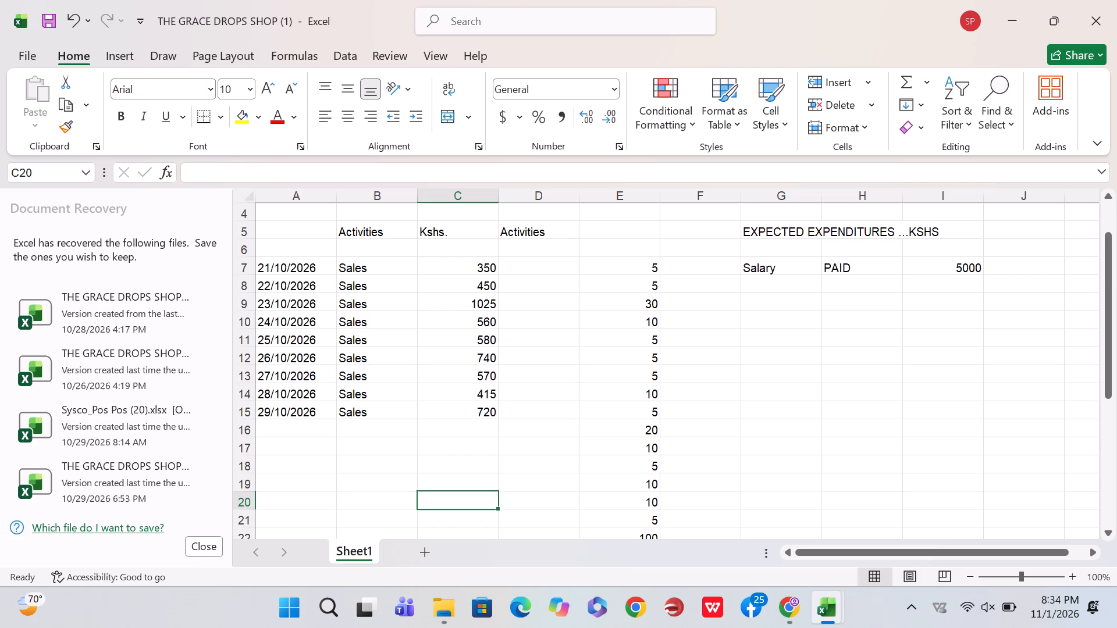
# Enter the date 30/10/2026 in cell A16, directly below 29/10/2026.
pyautogui.scroll(-2, 527, 451)
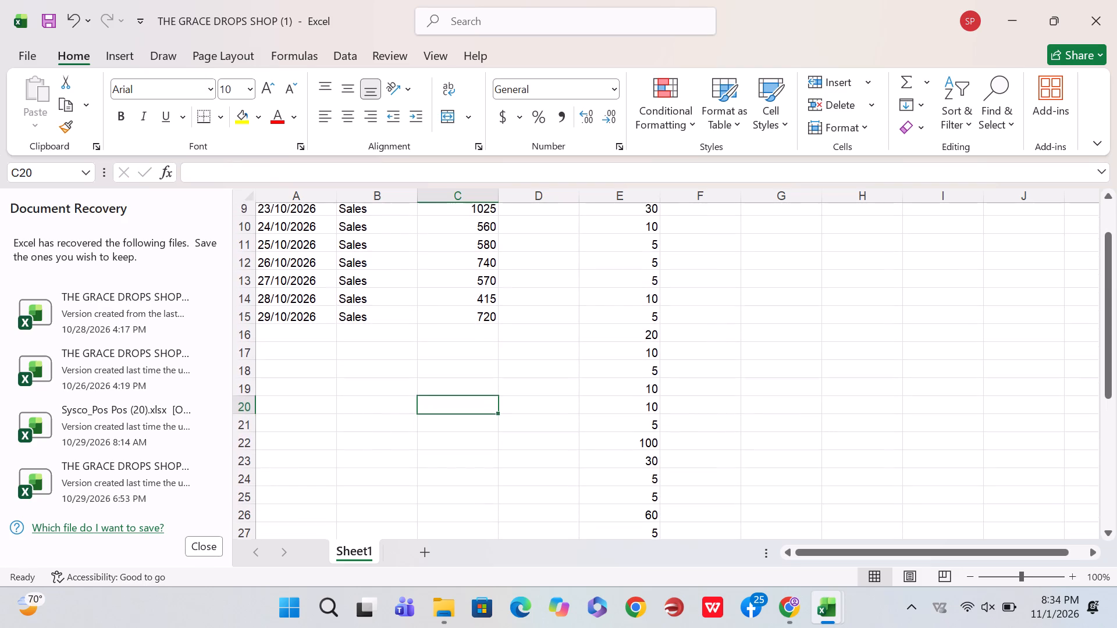
pyautogui.click(279, 331)
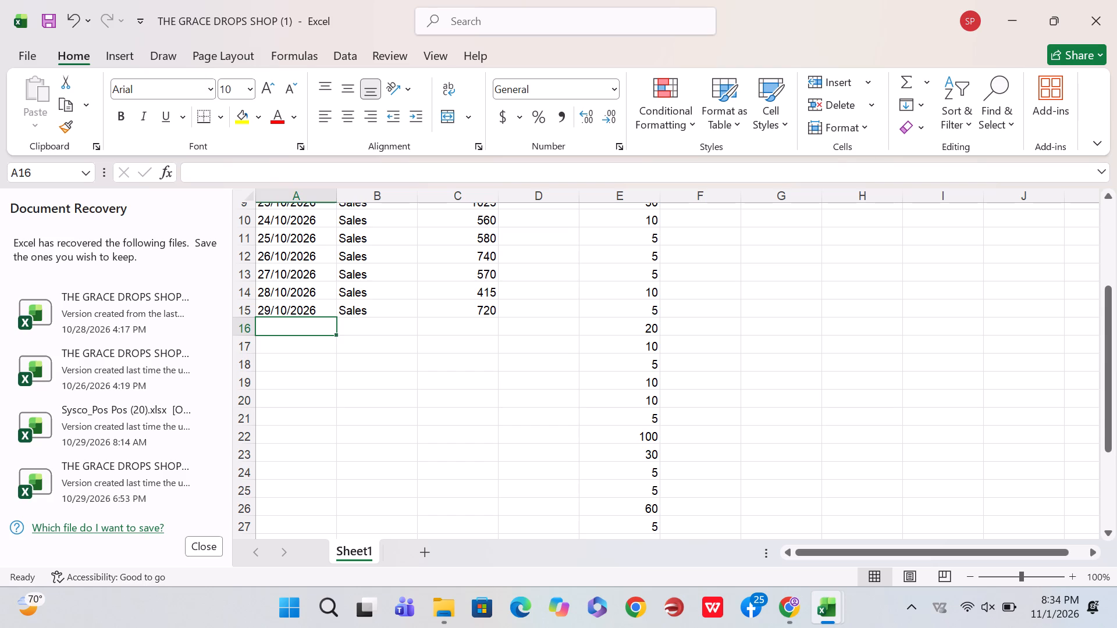
pyautogui.press('3')
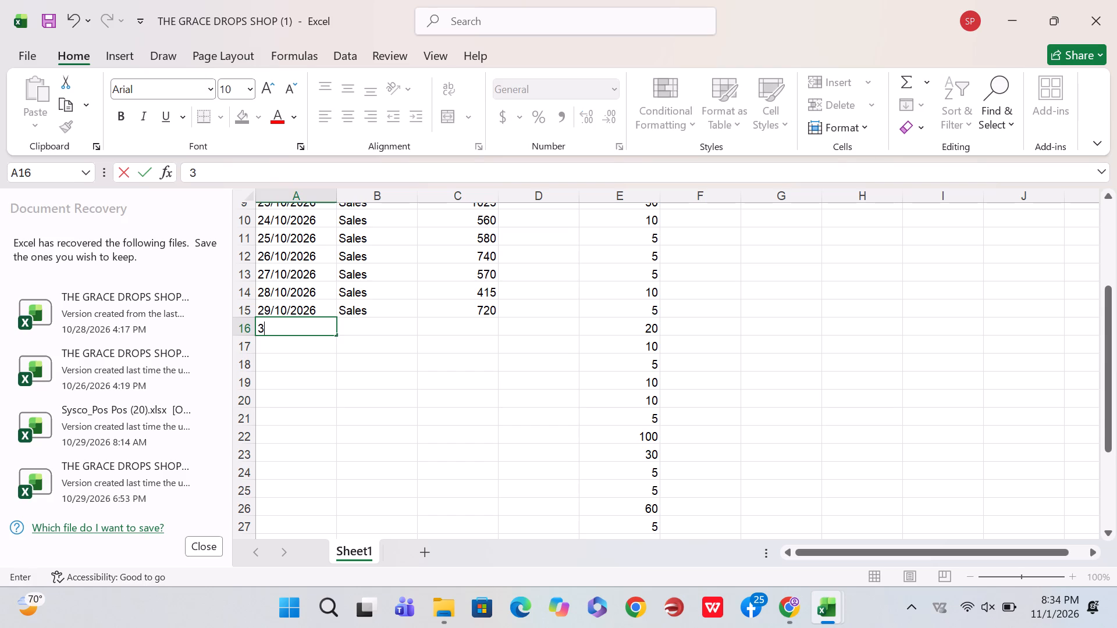
pyautogui.press('0')
pyautogui.press('/')
pyautogui.press('1')
pyautogui.press('0')
pyautogui.press('.')
pyautogui.press('BackSpace')
pyautogui.press('/')
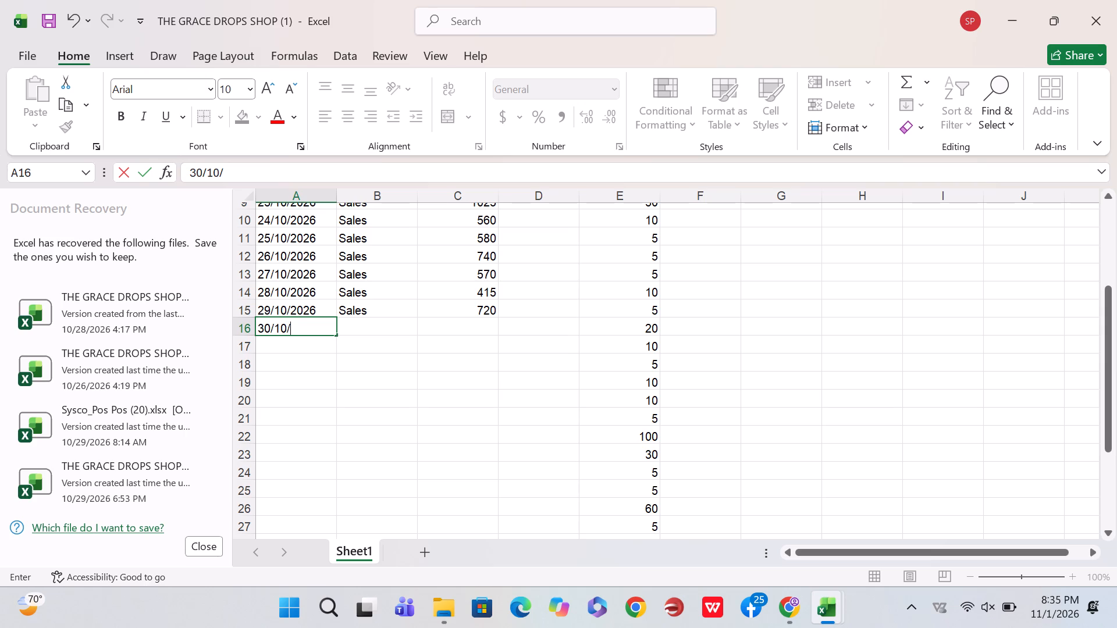
pyautogui.write('202')
pyautogui.press('6')
# Enter Sales as the activity for 30/10/2026 in cell B16.
pyautogui.click(368, 335)
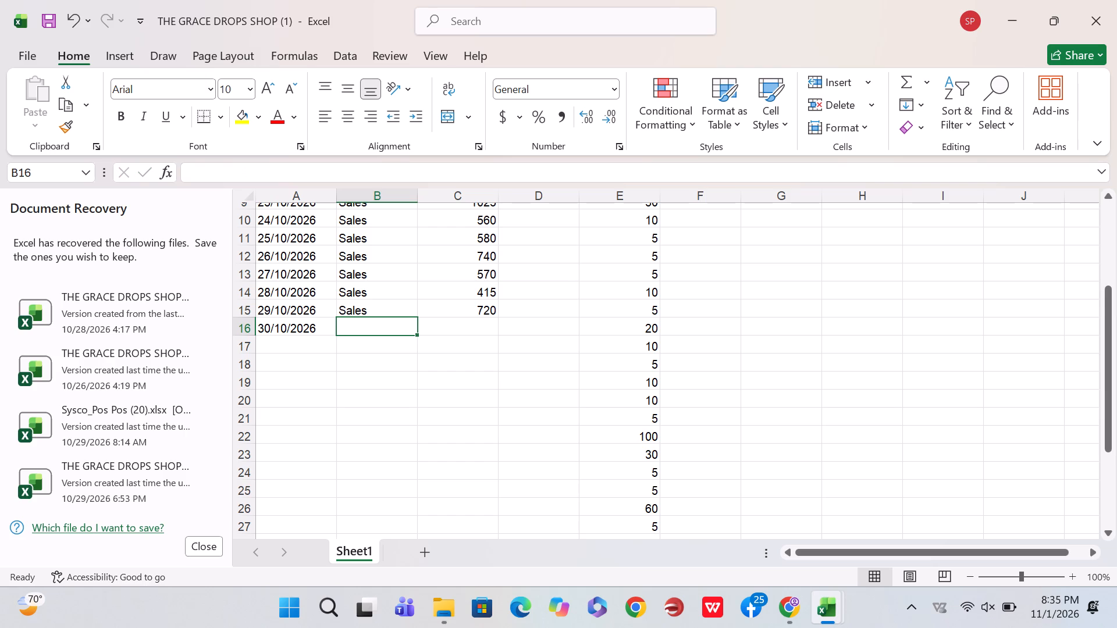
pyautogui.press('s')
pyautogui.press('a')
pyautogui.press('l')
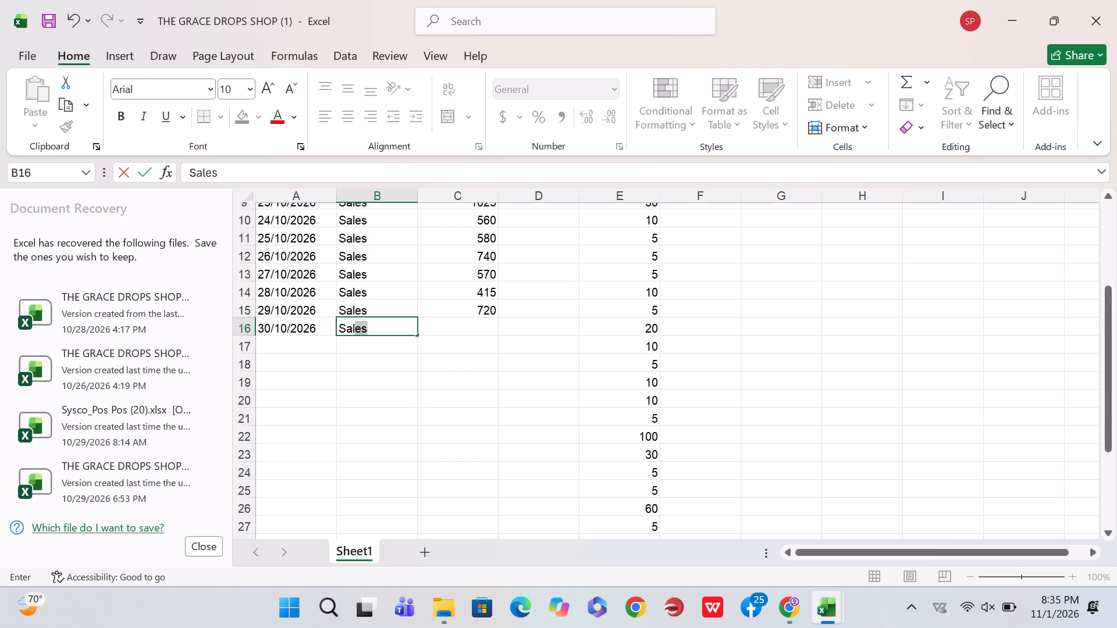
pyautogui.write('es')
pyautogui.click(485, 333)
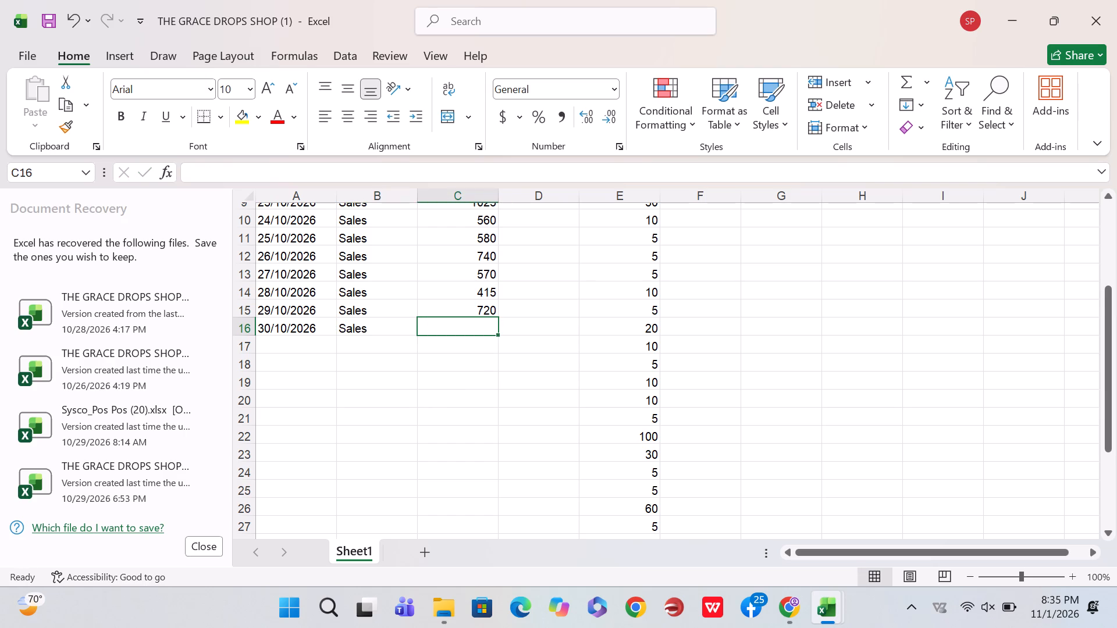
# Start a list of individual amounts in column F by entering 5 in both cells F7 and F8.
pyautogui.scroll(2, 604, 377)
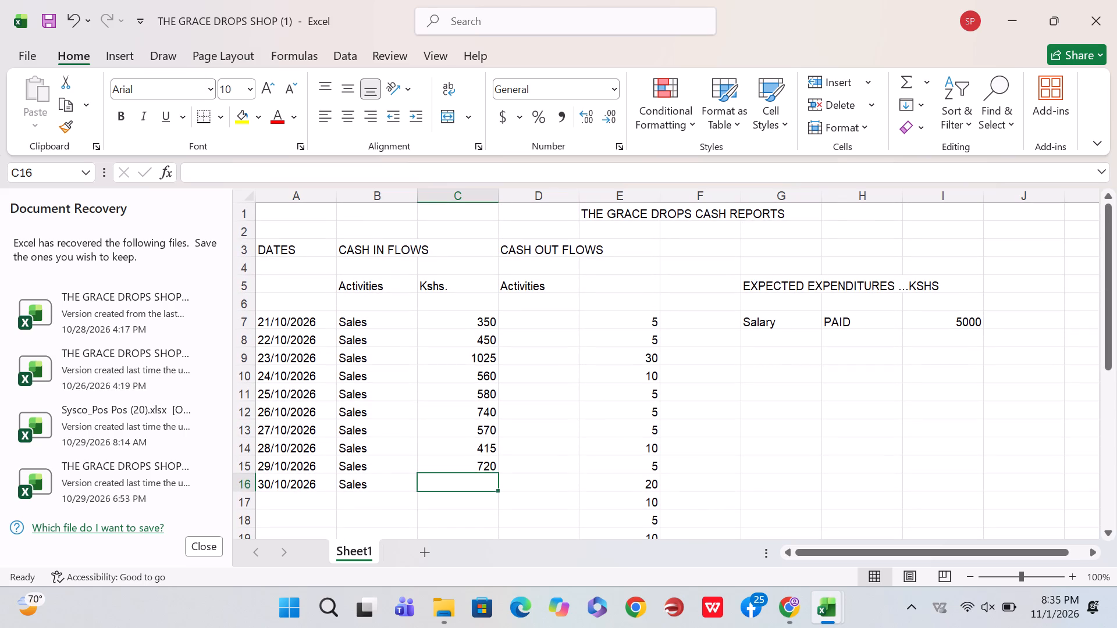
pyautogui.click(690, 327)
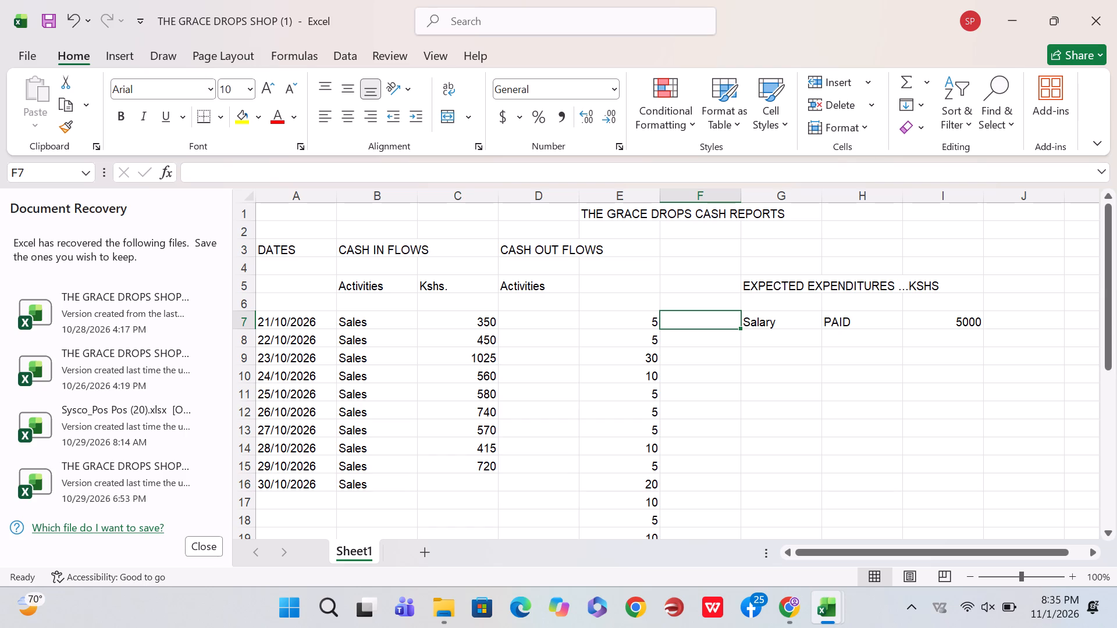
pyautogui.press('5')
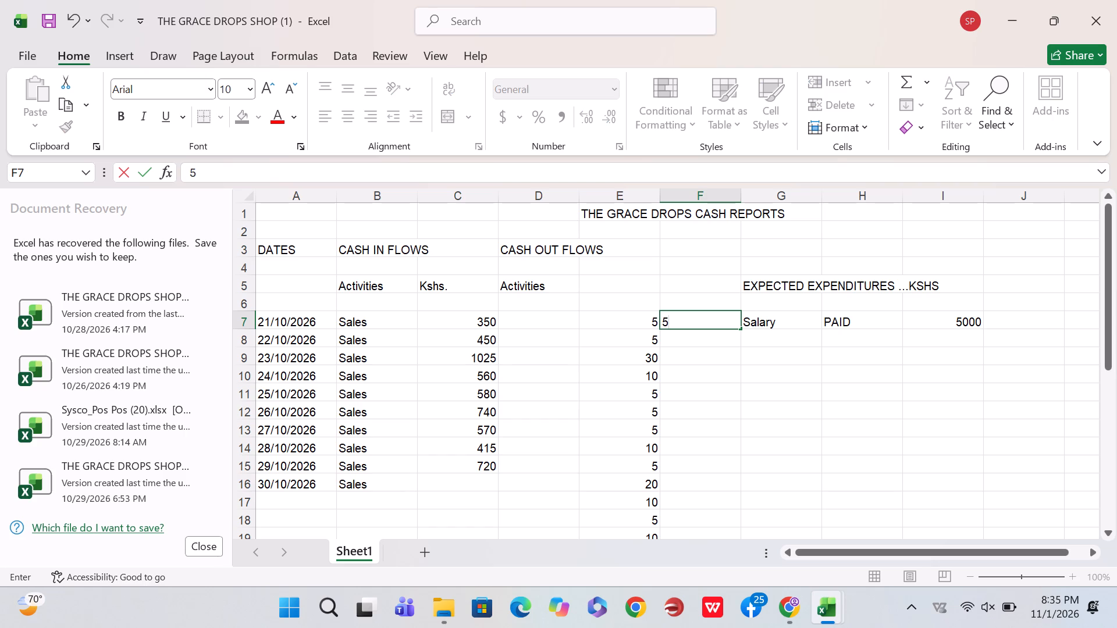
pyautogui.click(692, 338)
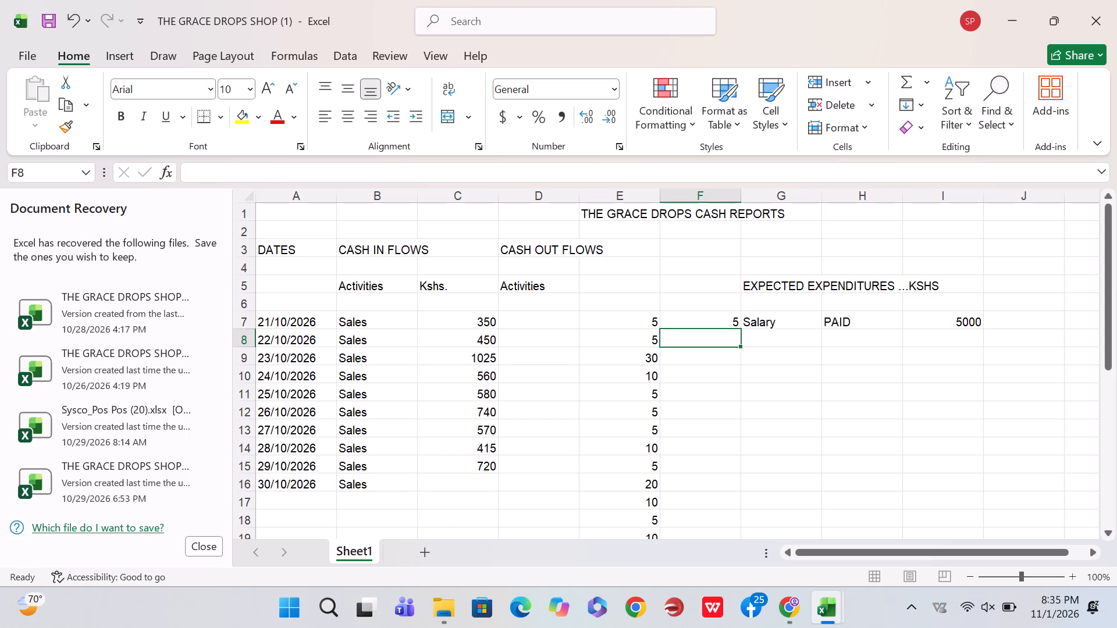
pyautogui.press('5')
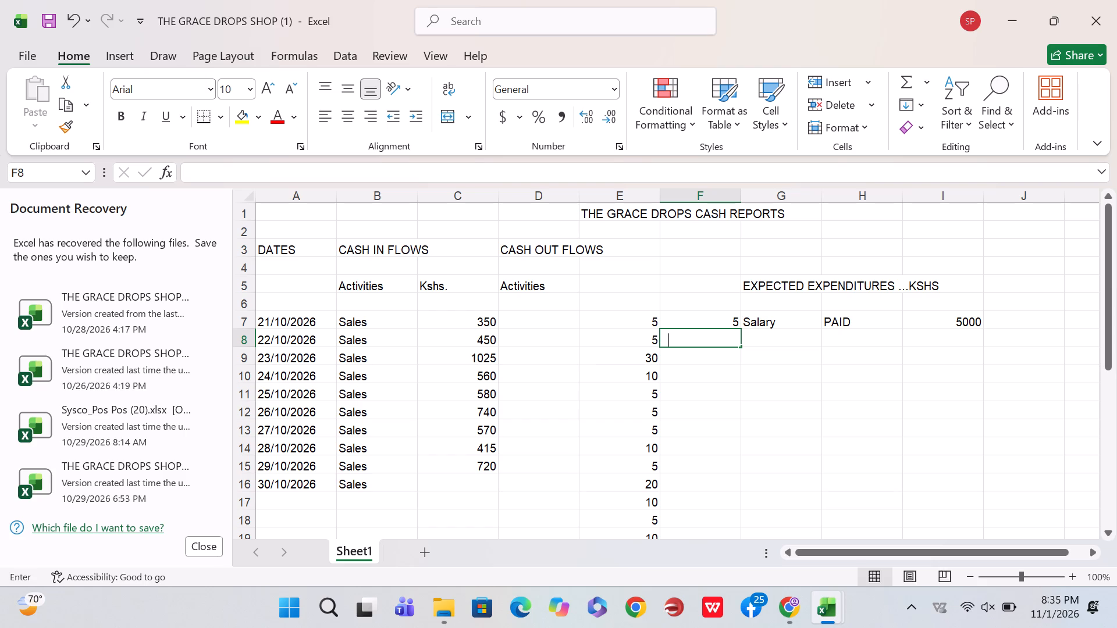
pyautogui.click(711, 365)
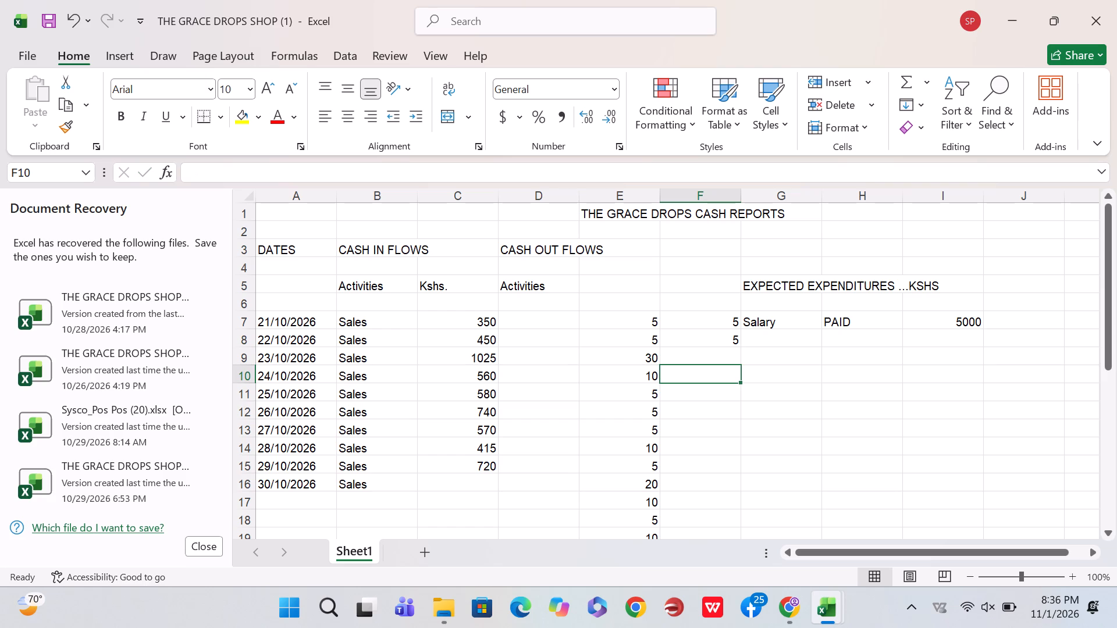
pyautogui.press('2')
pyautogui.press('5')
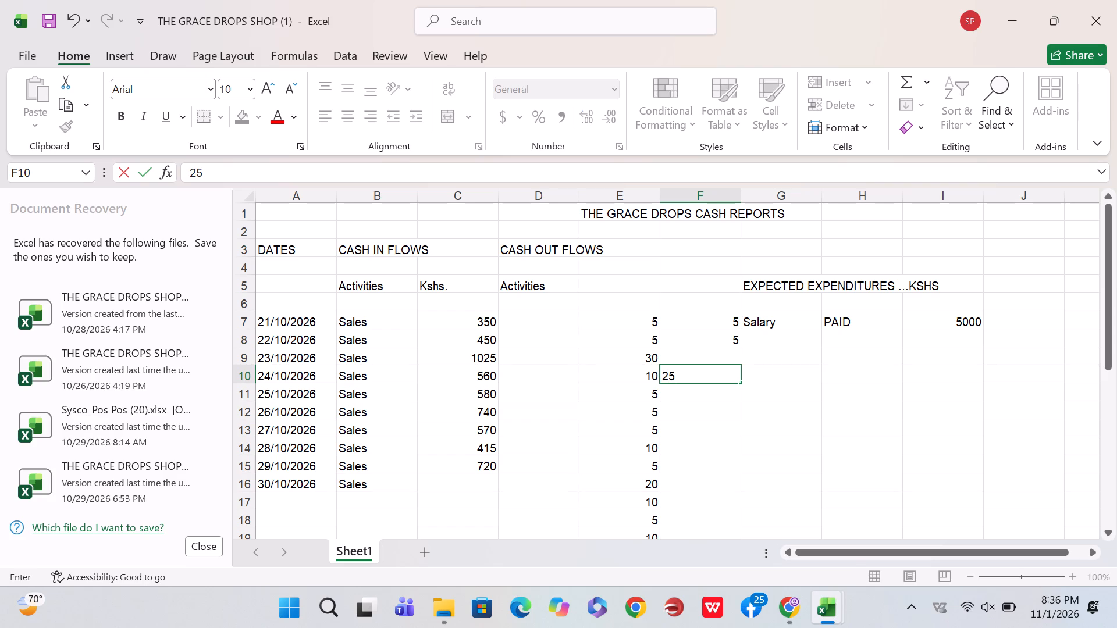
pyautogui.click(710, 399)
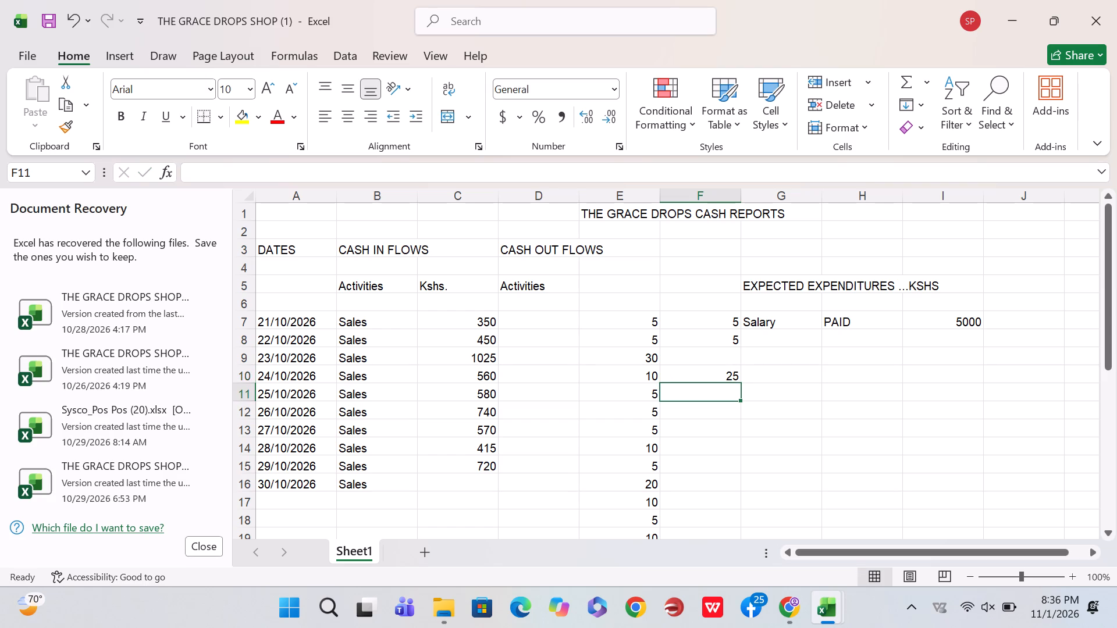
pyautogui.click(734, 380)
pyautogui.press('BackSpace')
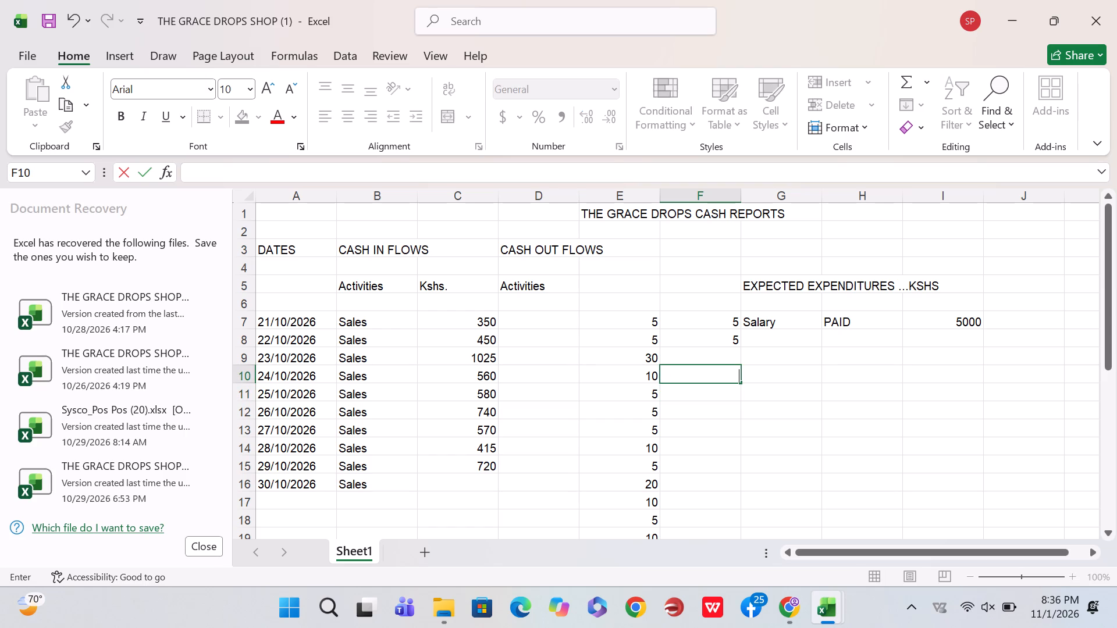
# Enter the amounts 25, 5 and 25 in cells F9, F10 and F11, continuing down column F.
pyautogui.click(735, 356)
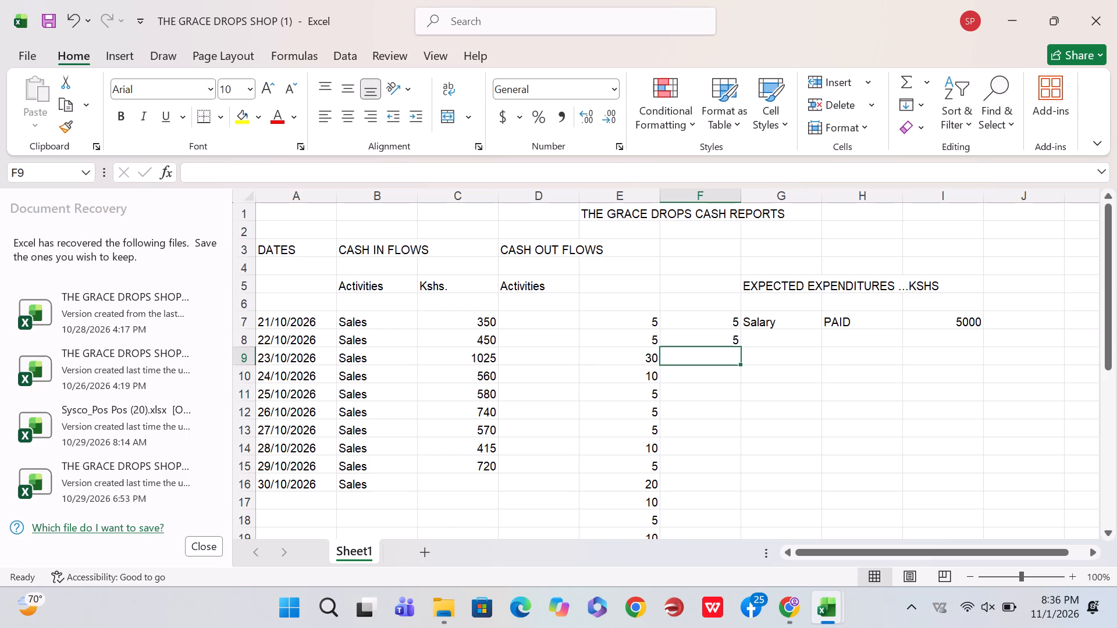
pyautogui.write('25')
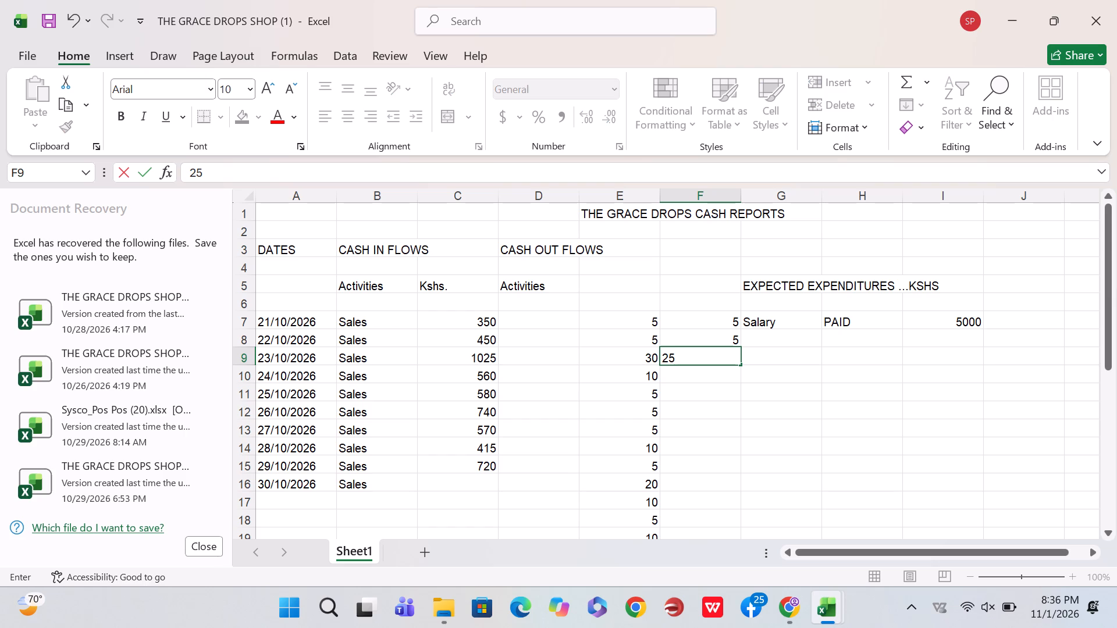
pyautogui.click(714, 379)
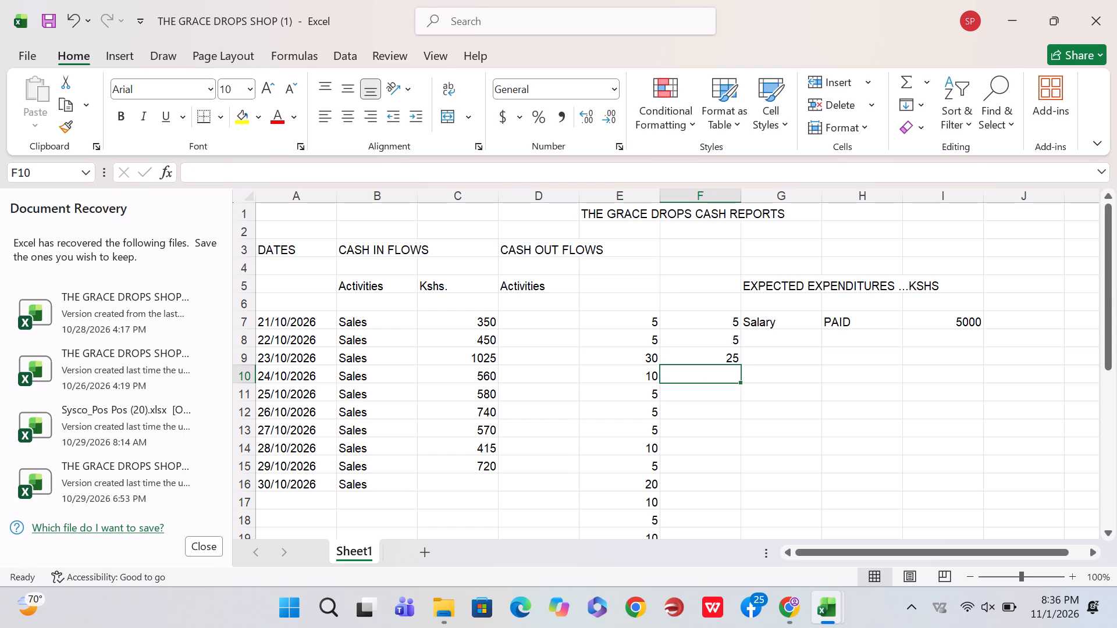
pyautogui.press('5')
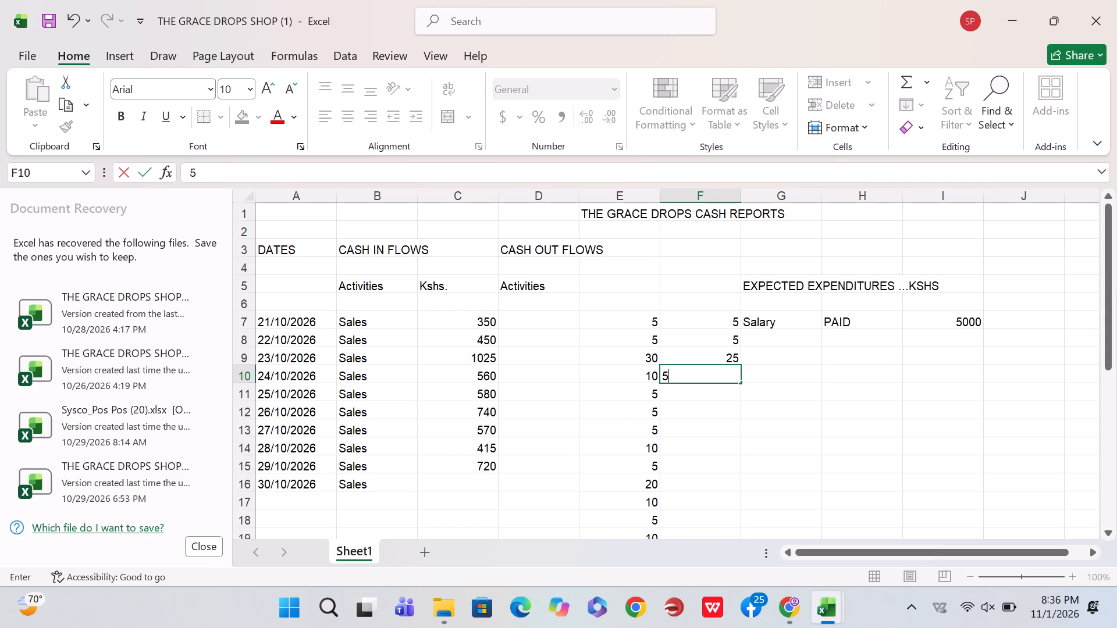
pyautogui.click(646, 393)
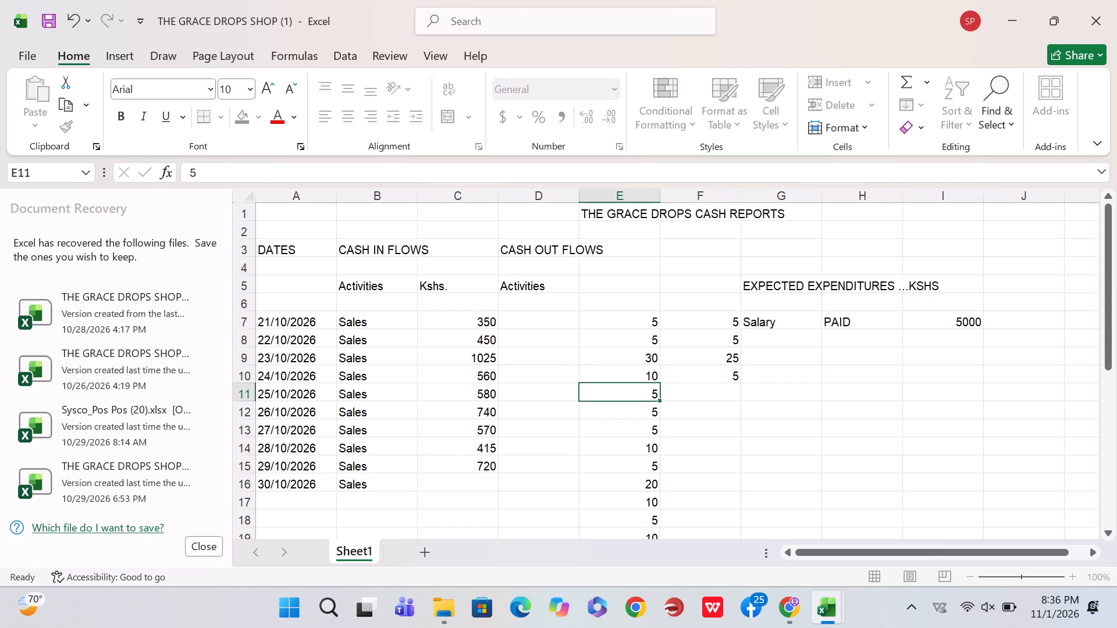
pyautogui.click(716, 393)
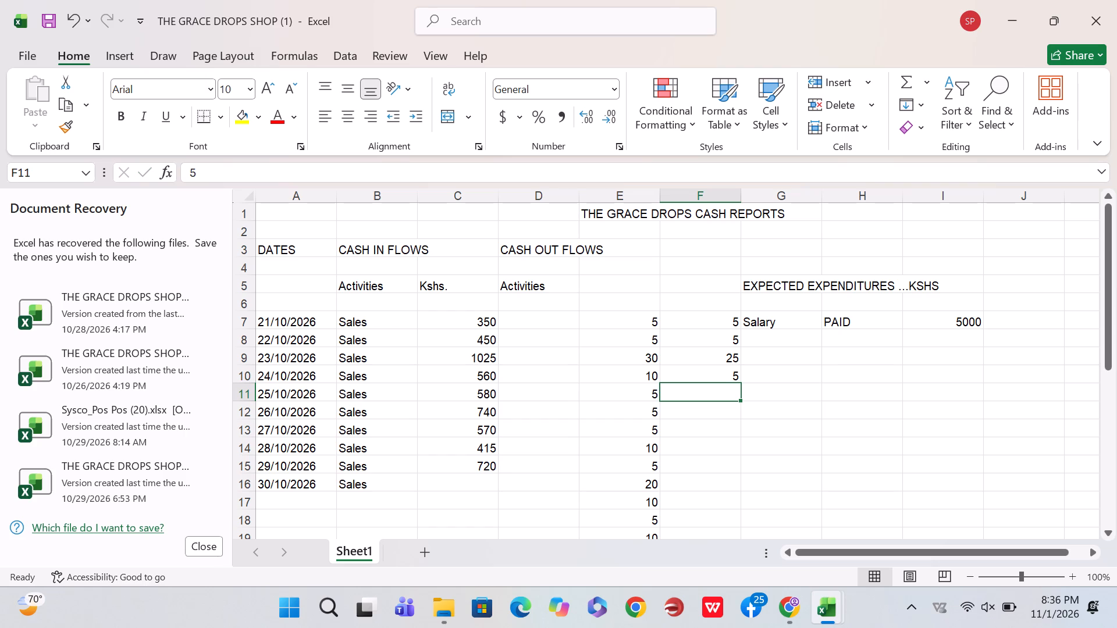
pyautogui.press('2')
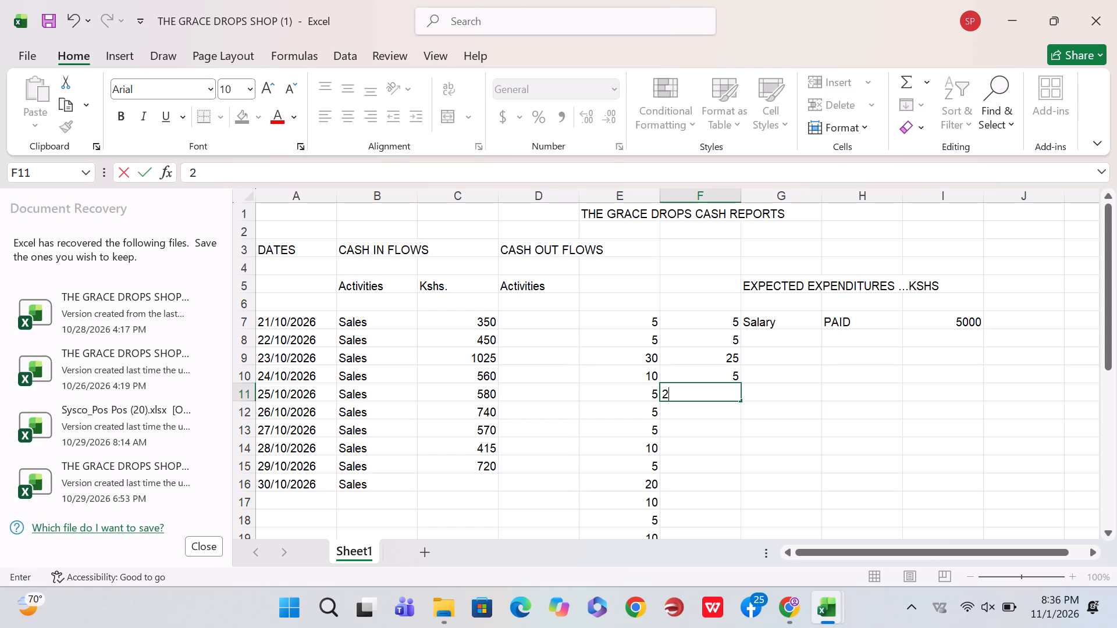
pyautogui.press('5')
pyautogui.click(641, 415)
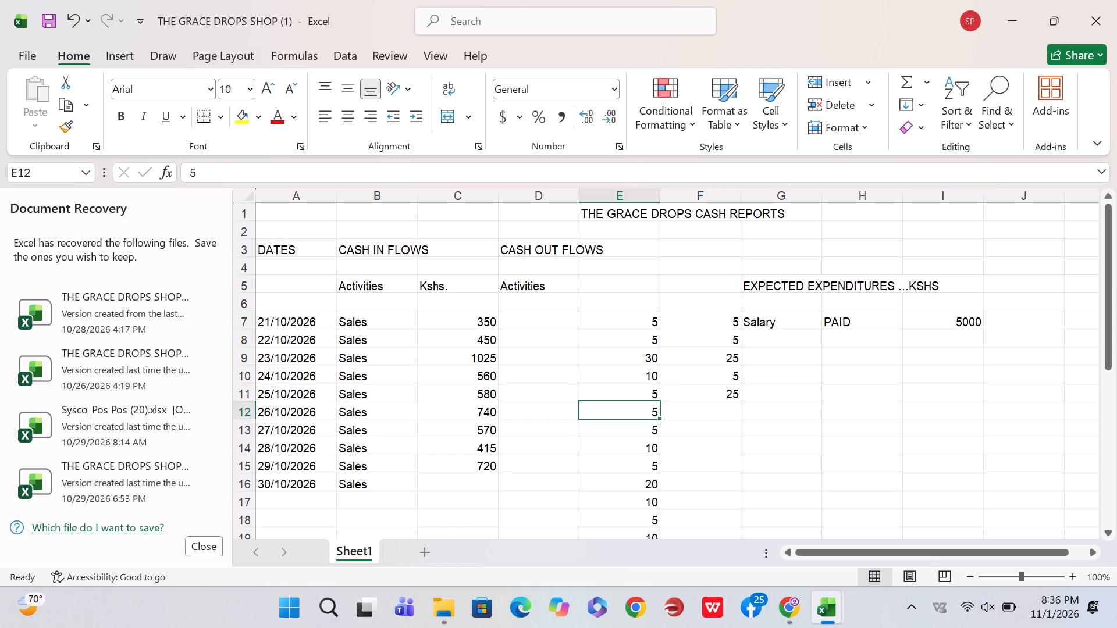
# Continue the list of amounts in column F by entering 25 in cell F12 and 5 in cell F13.
pyautogui.click(713, 416)
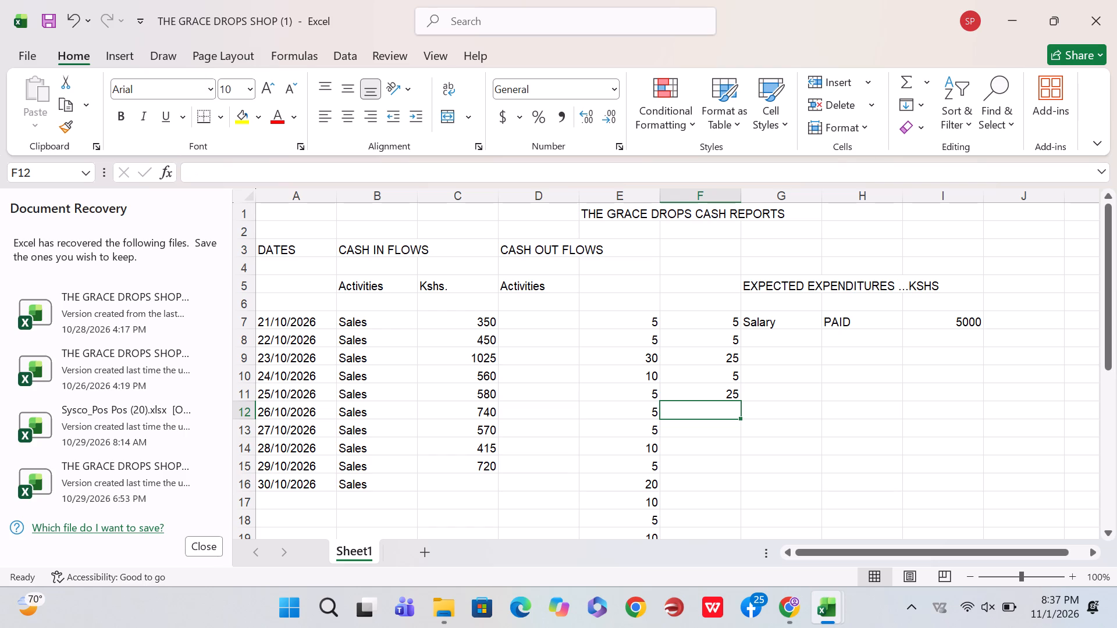
pyautogui.press('2')
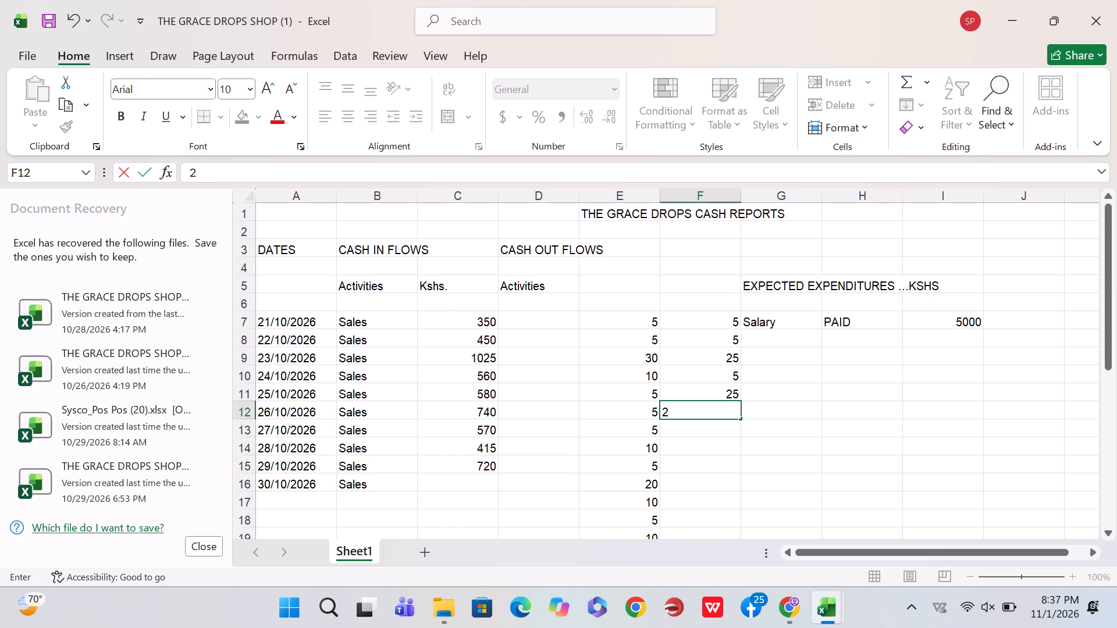
pyautogui.press('5')
pyautogui.click(622, 439)
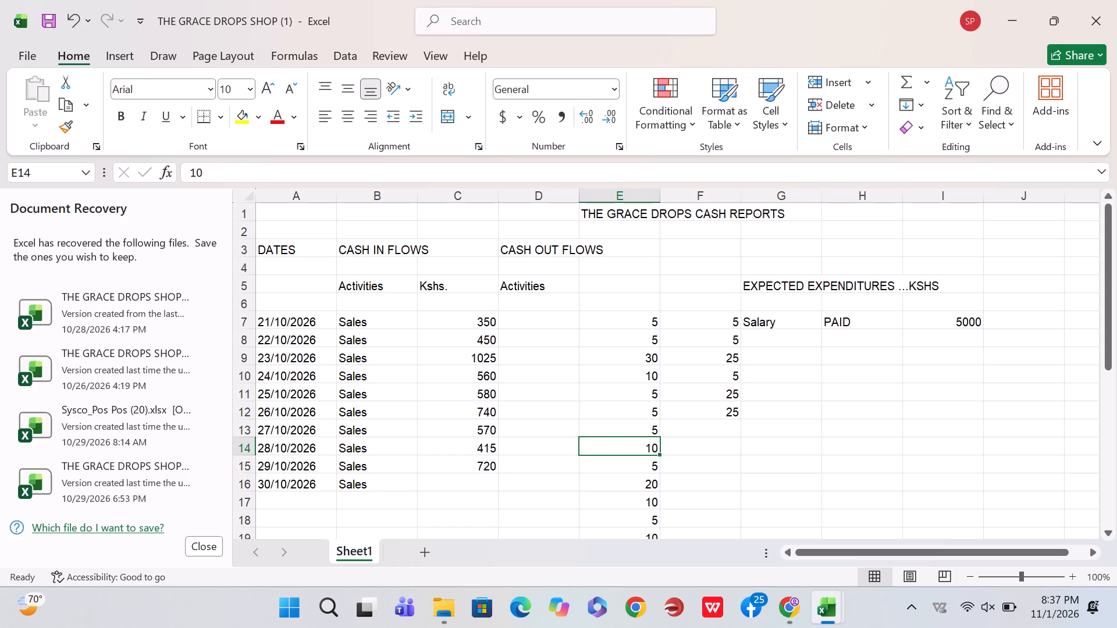
pyautogui.click(717, 436)
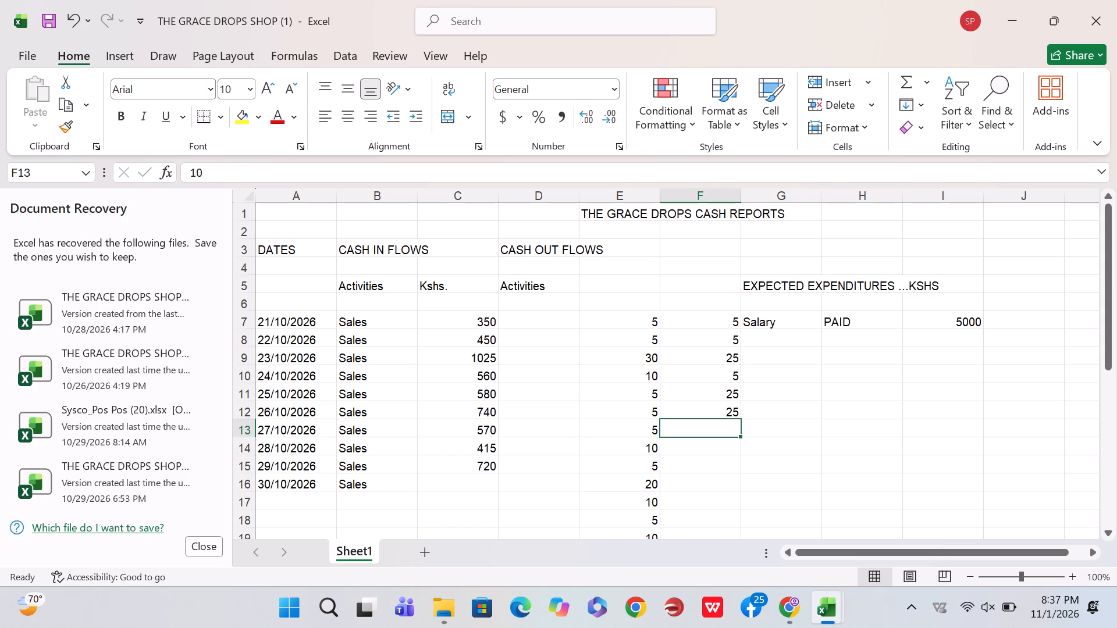
pyautogui.press('5')
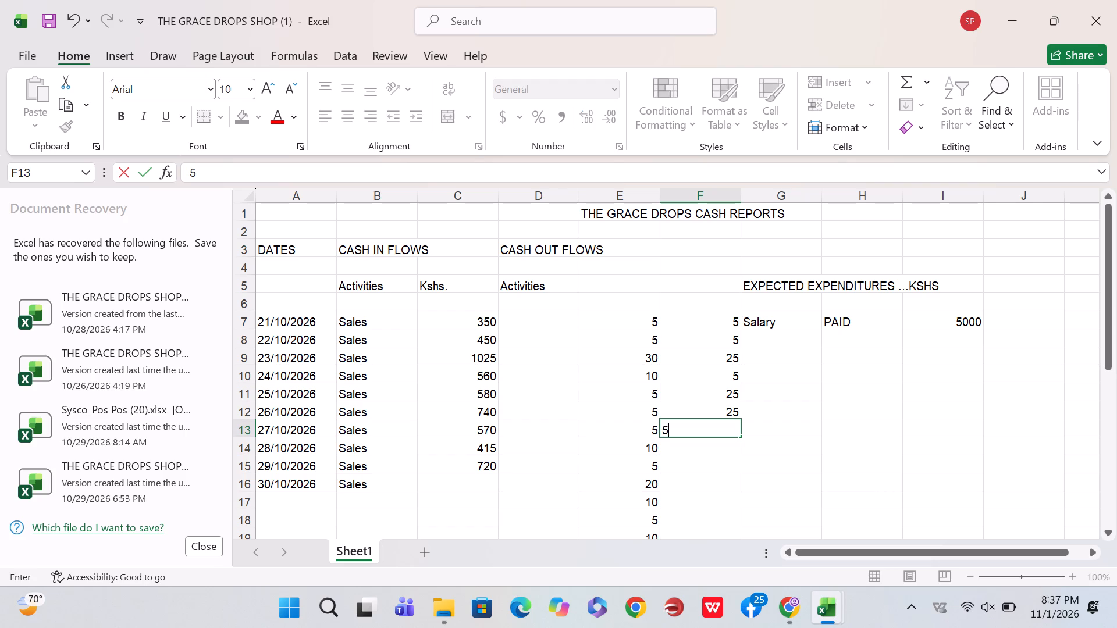
pyautogui.click(600, 449)
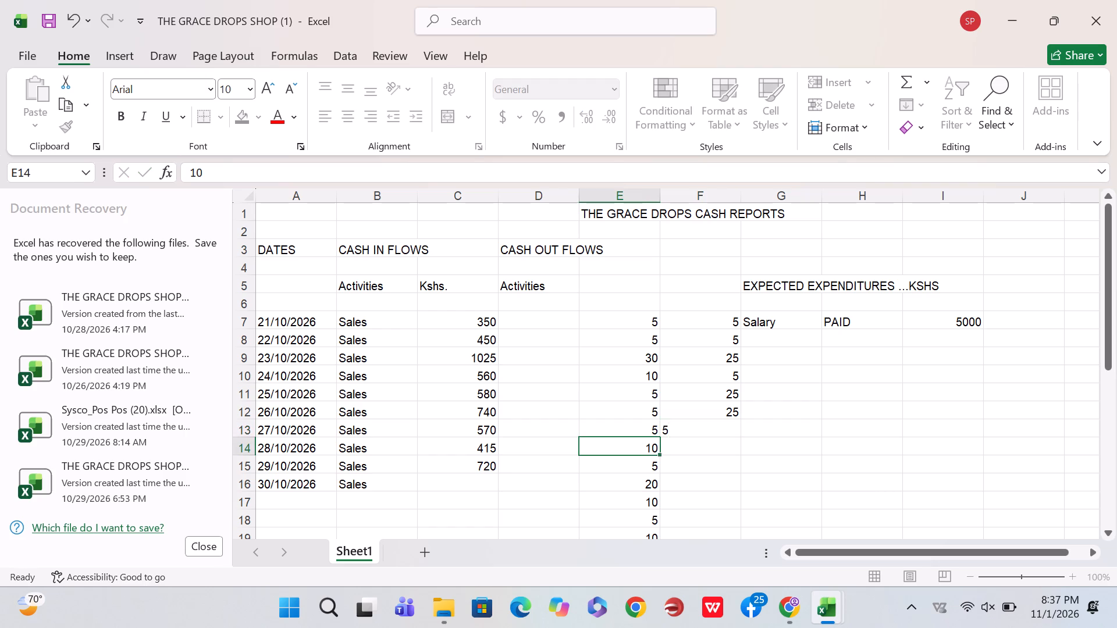
# Enter the amount 25 in cell F14, correcting the entry so that it has no leading zero.
pyautogui.click(712, 452)
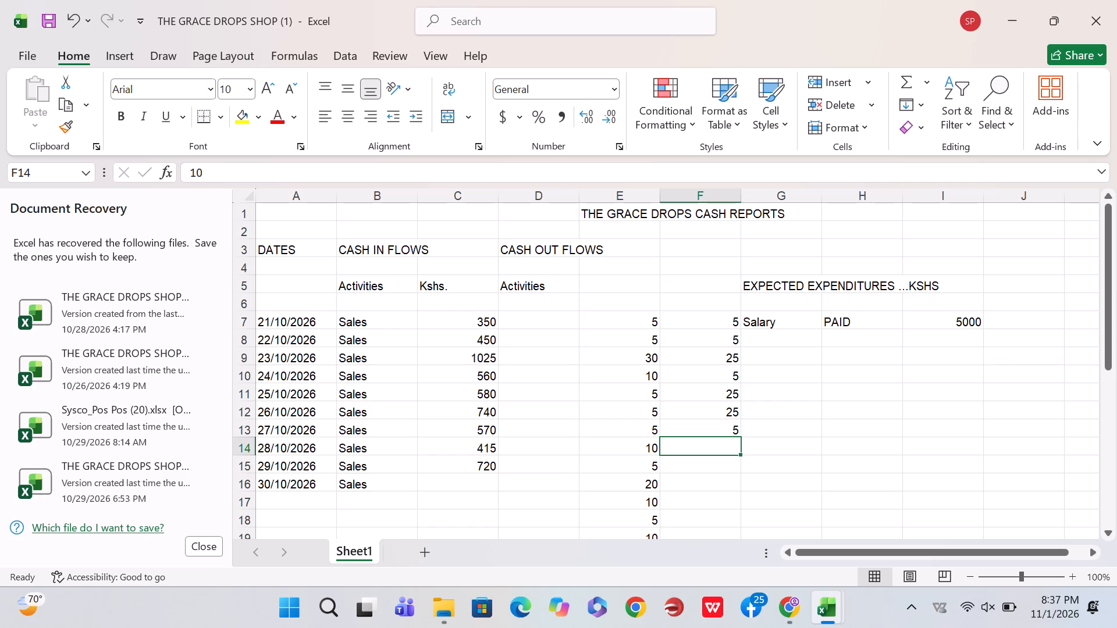
pyautogui.write('02')
pyautogui.press('5')
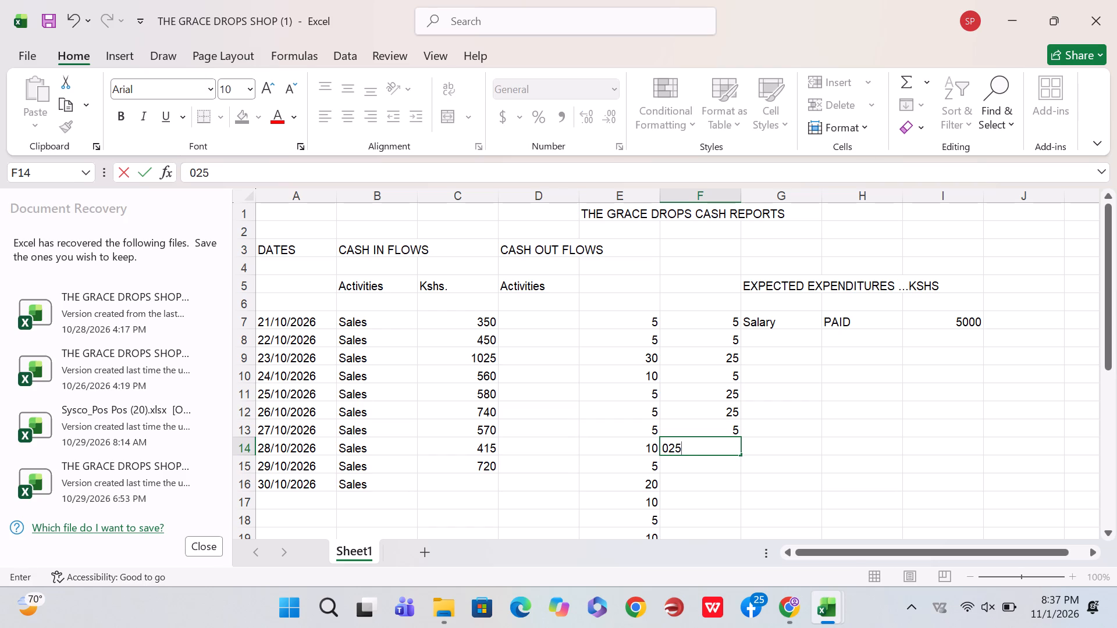
pyautogui.click(702, 452)
pyautogui.press('BackSpace')
pyautogui.press('BackSpace')
pyautogui.press('BackSpace')
pyautogui.press('2')
pyautogui.press('5')
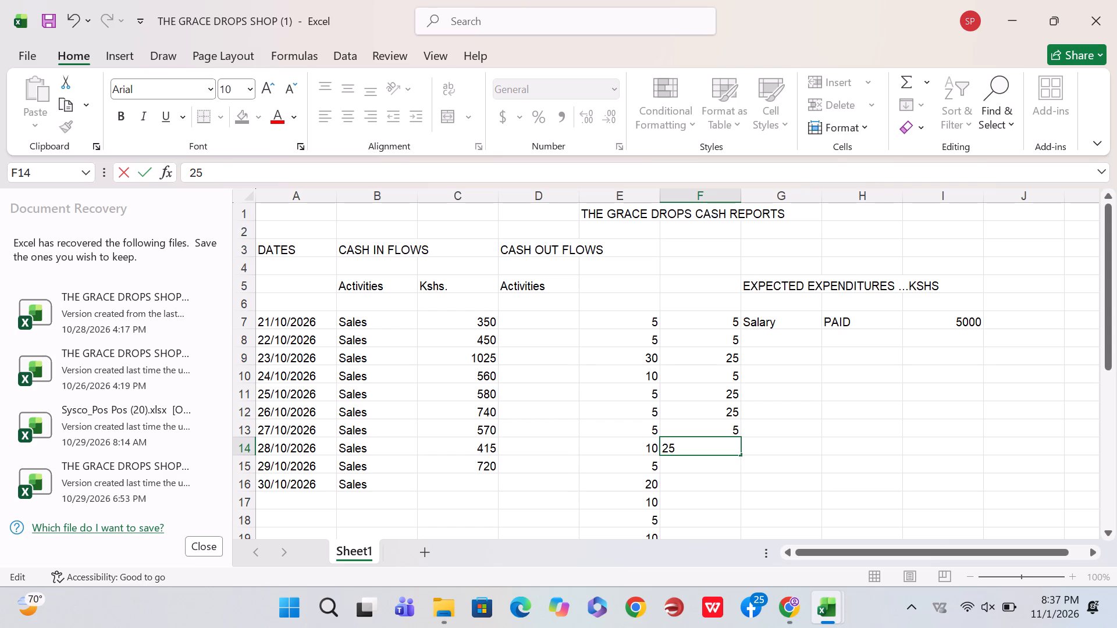
pyautogui.click(582, 473)
# Enter the amounts 25 in cell F15 and 5 in cell F16, continuing the column F list.
pyautogui.scroll(-1, 709, 489)
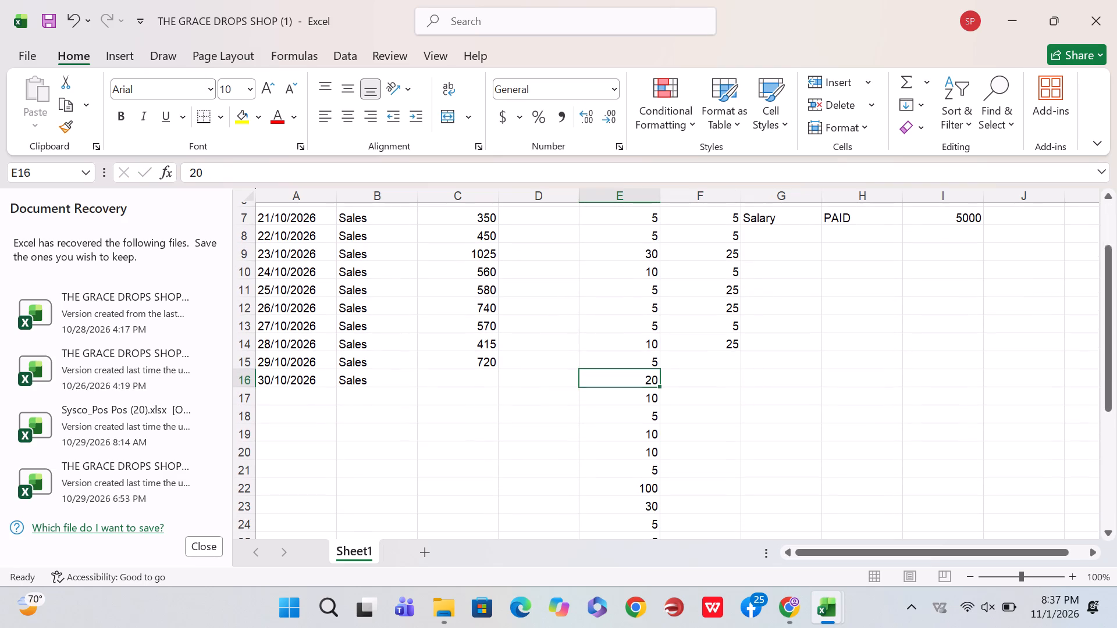
pyautogui.click(644, 361)
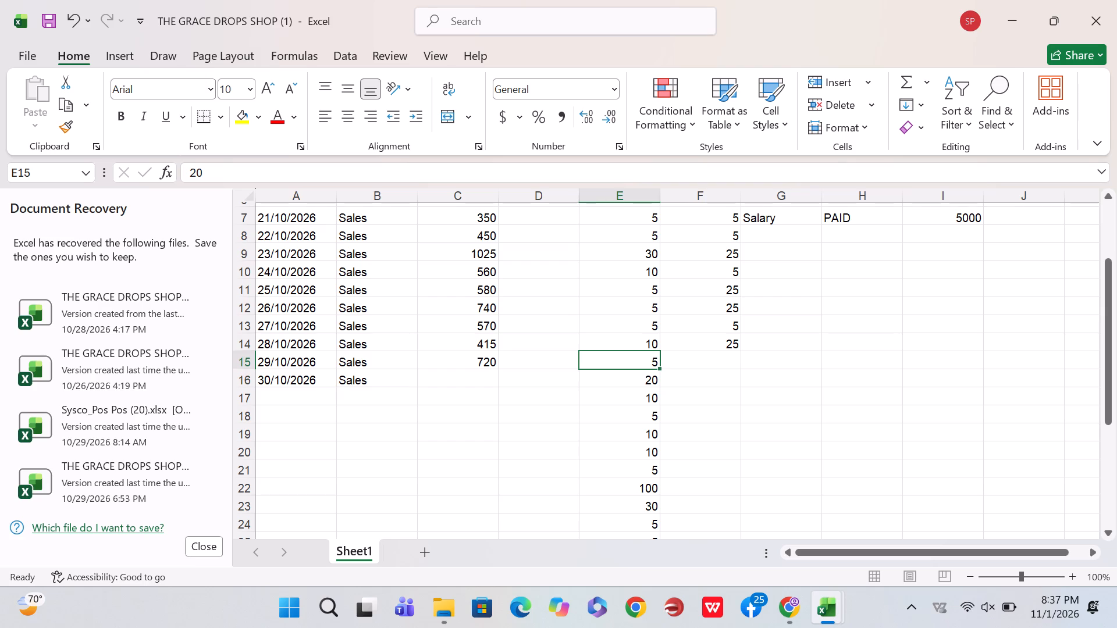
pyautogui.click(699, 365)
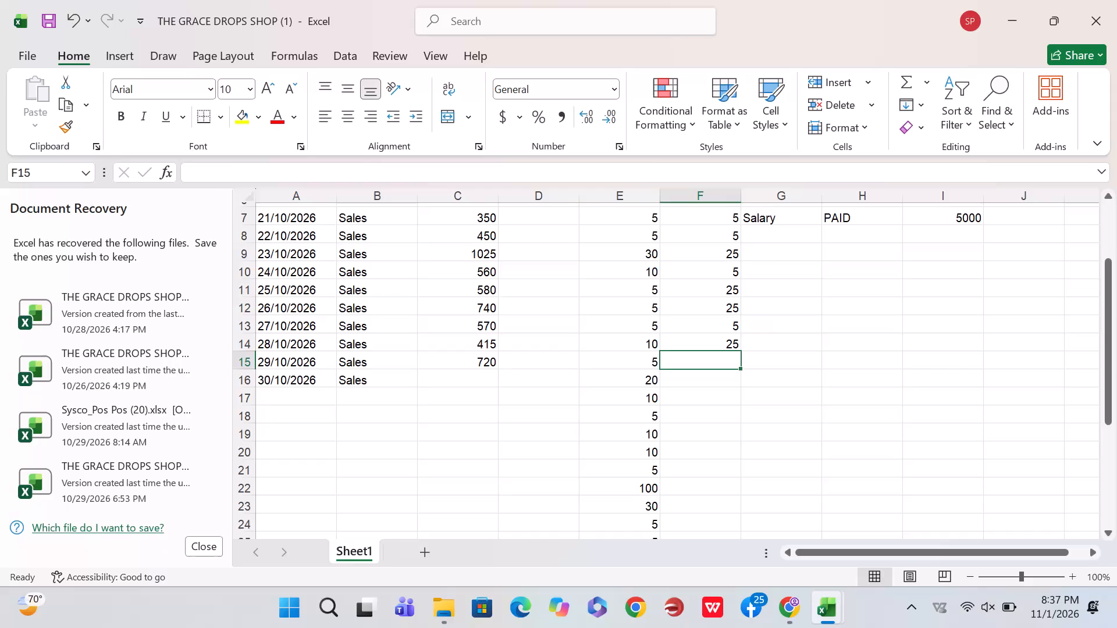
pyautogui.press('2')
pyautogui.press('5')
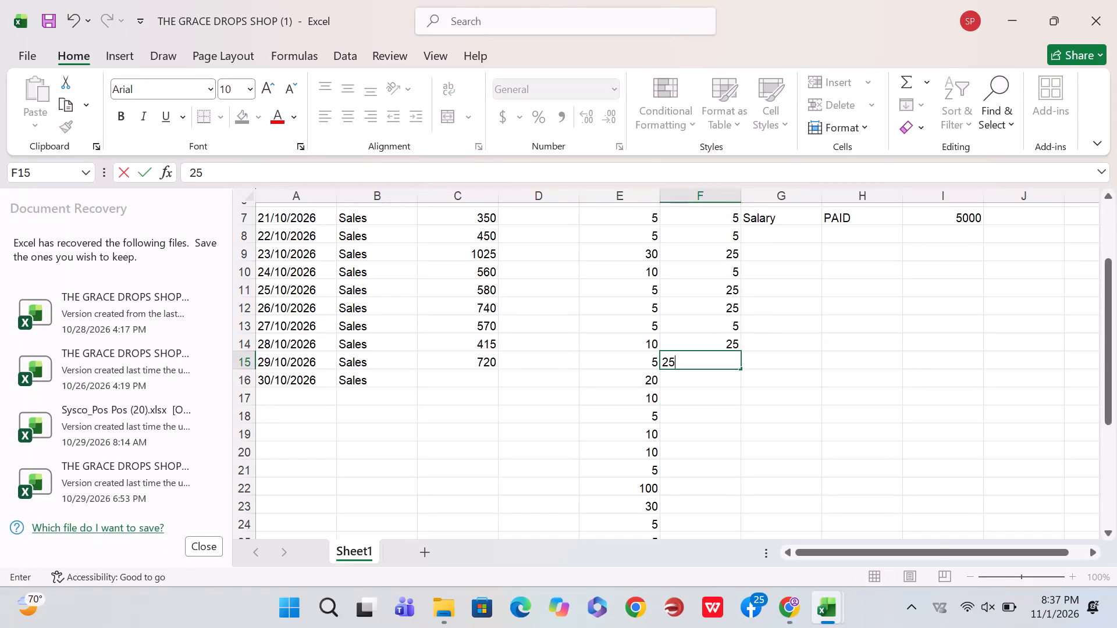
pyautogui.click(697, 384)
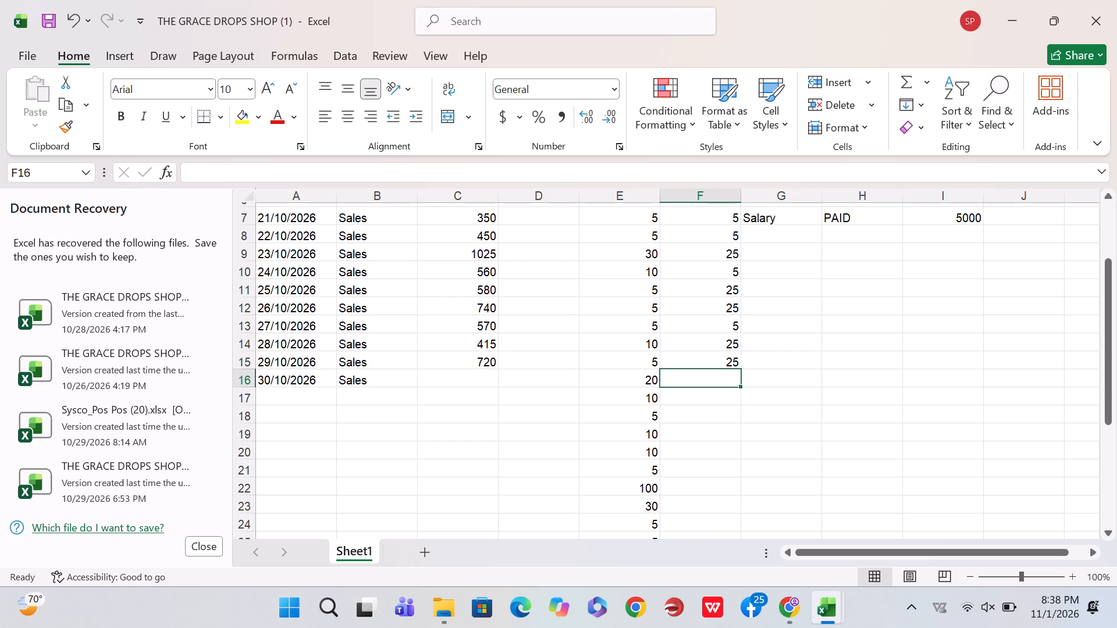
pyautogui.press('5')
# Enter the amounts 25 in cell F17 and 100 in cell F18, directly below the previous entries.
pyautogui.click(700, 403)
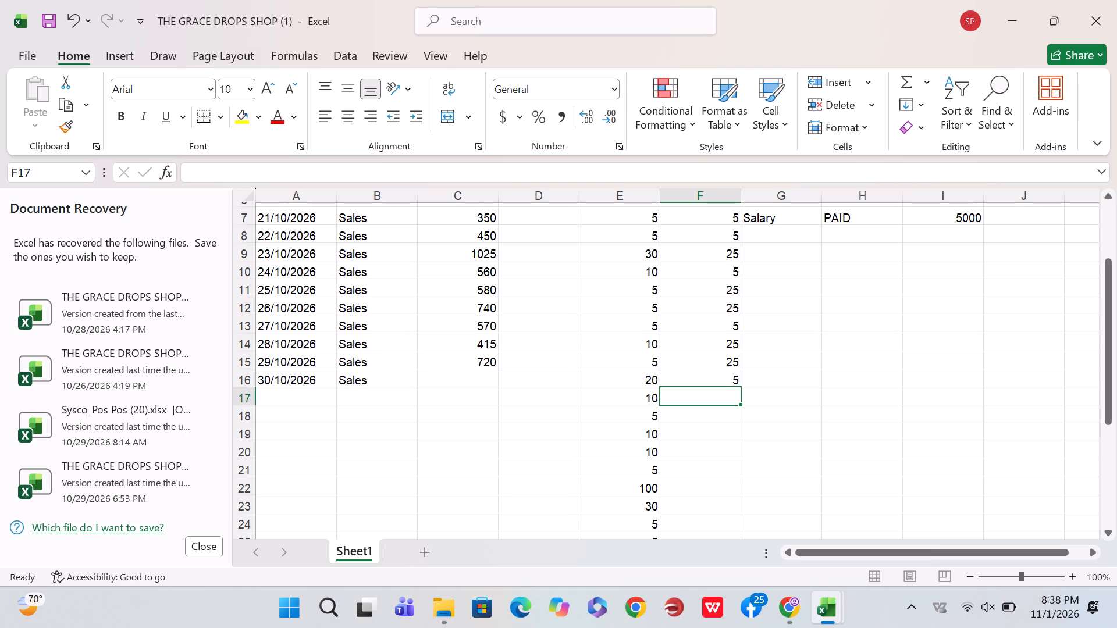
pyautogui.press('2')
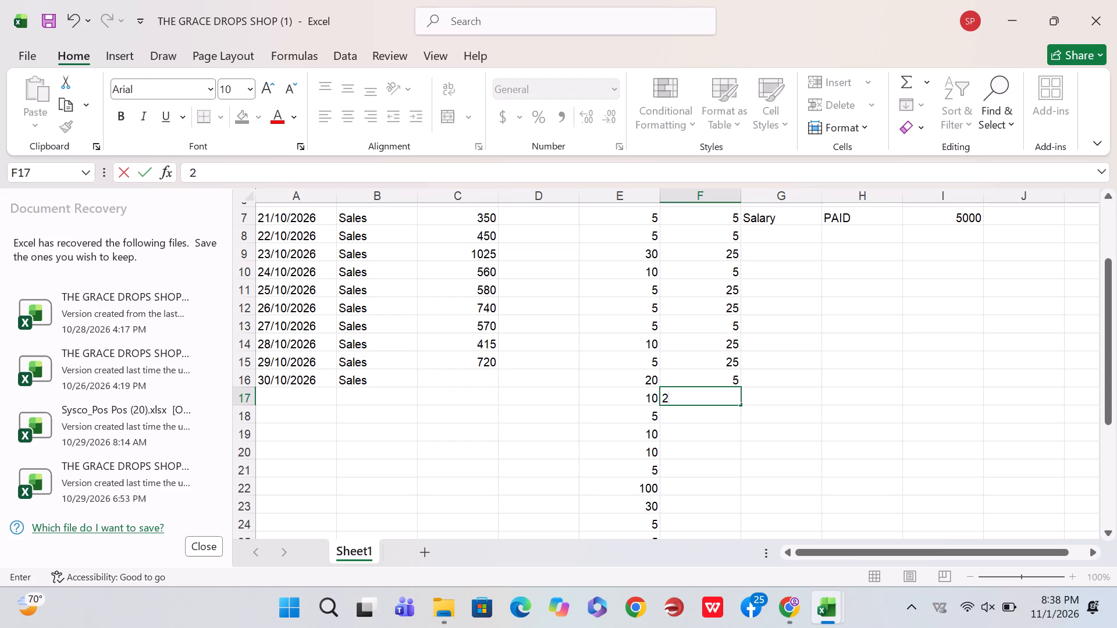
pyautogui.press('5')
pyautogui.click(704, 422)
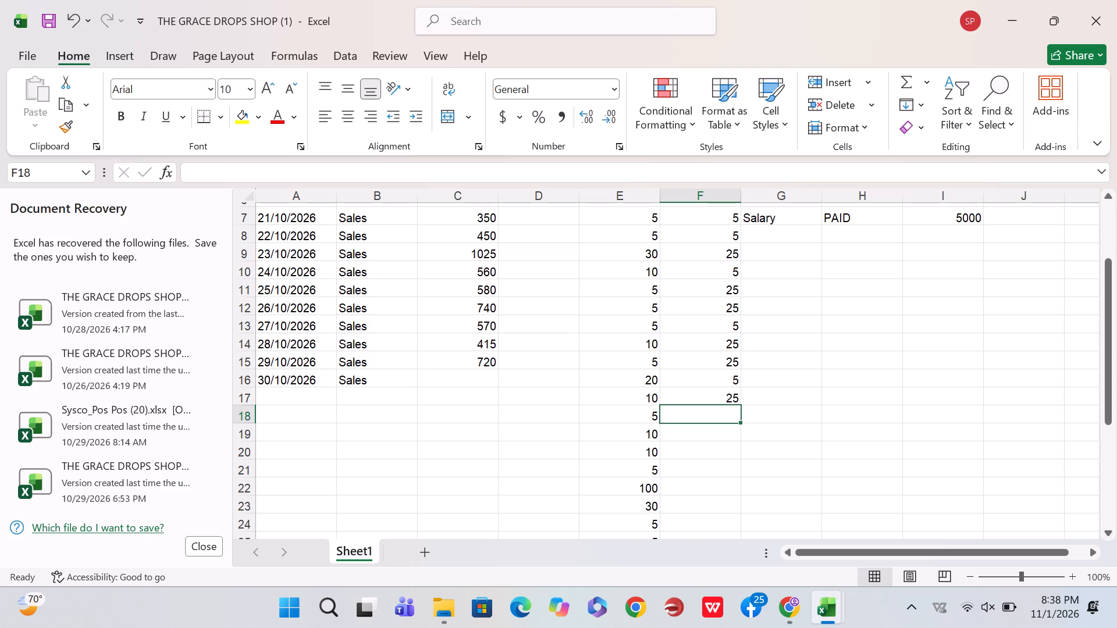
pyautogui.press('1')
pyautogui.write('00')
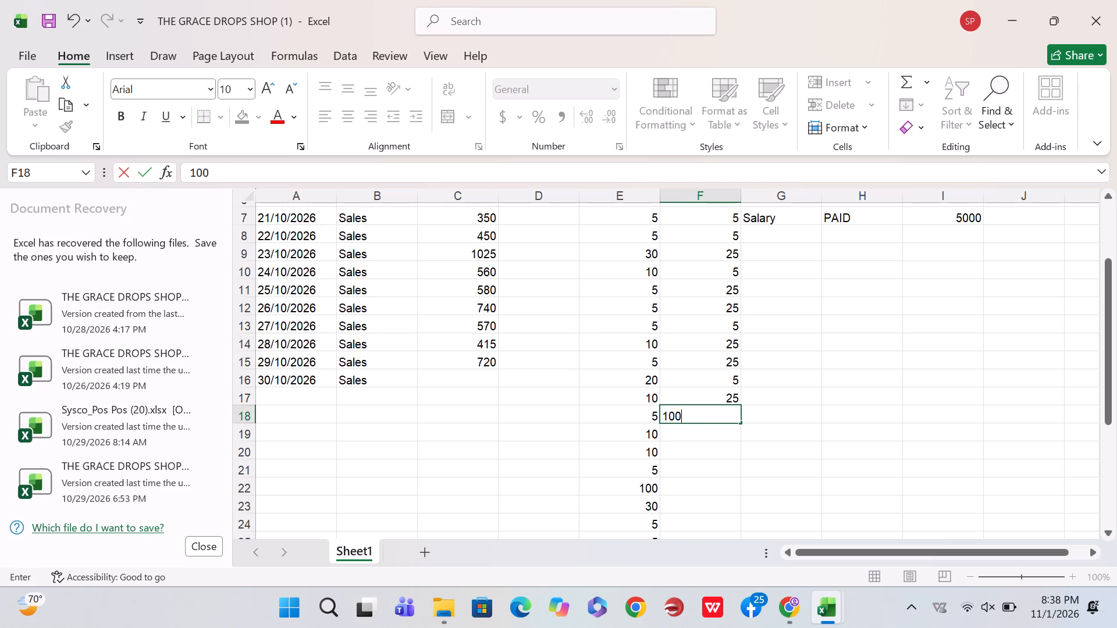
pyautogui.click(622, 440)
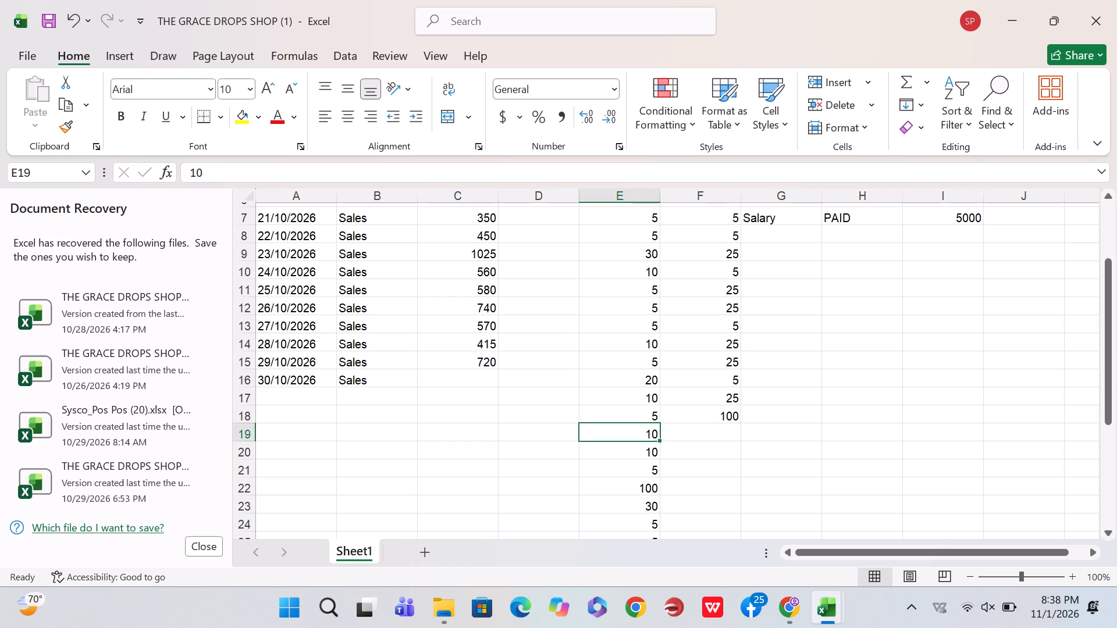
# Add the amounts 10 in cell F19 and 5 in cell F20 to the column F list.
pyautogui.click(698, 441)
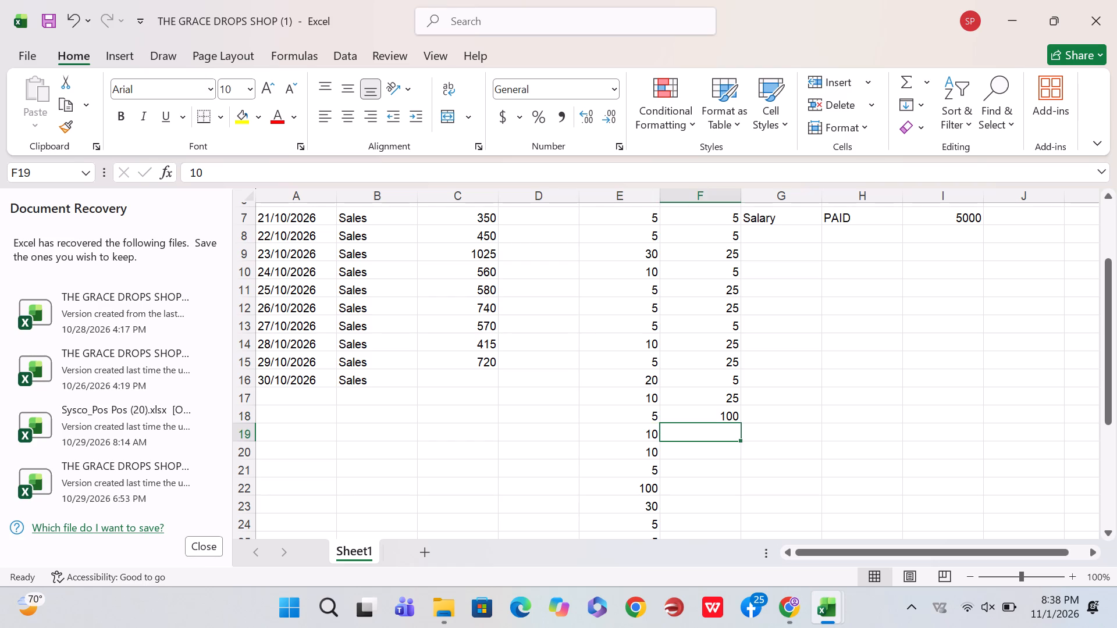
pyautogui.press('1')
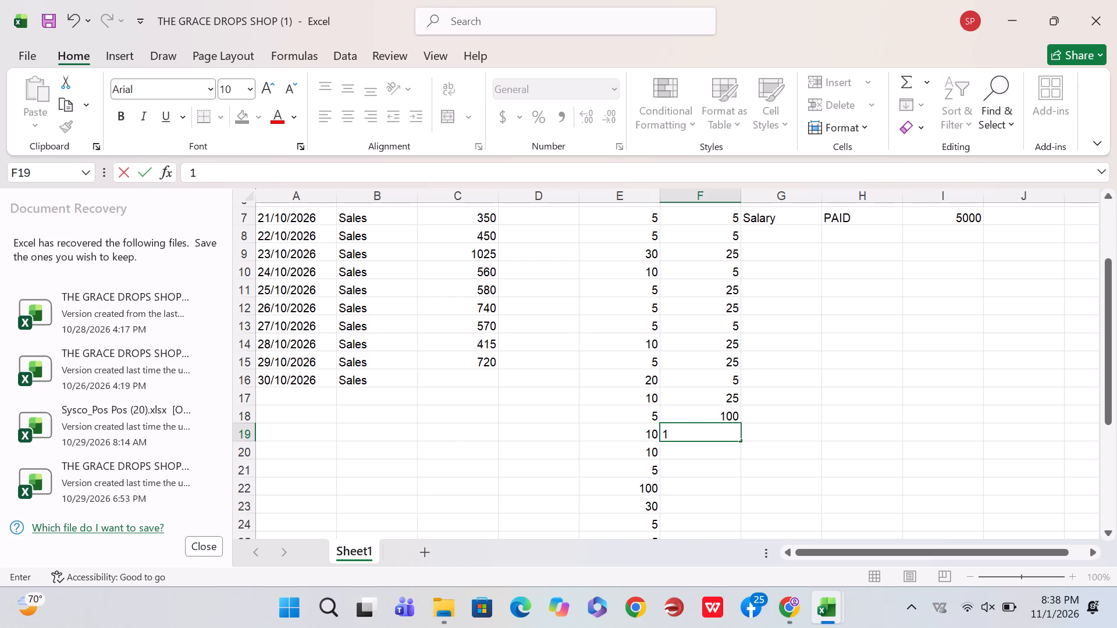
pyautogui.press('0')
pyautogui.click(577, 455)
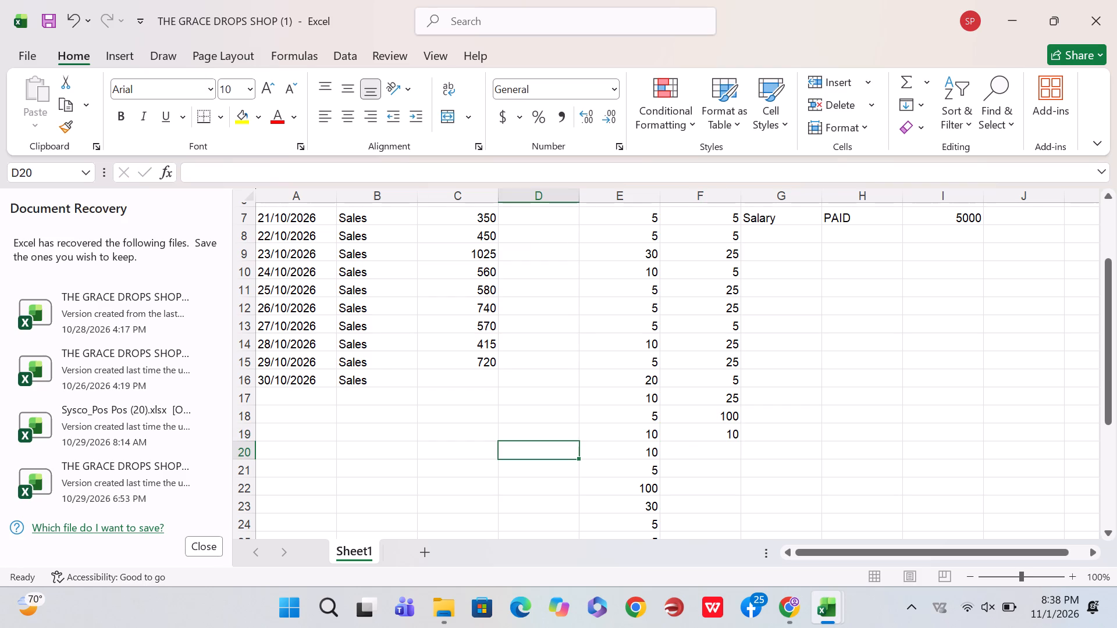
pyautogui.click(703, 458)
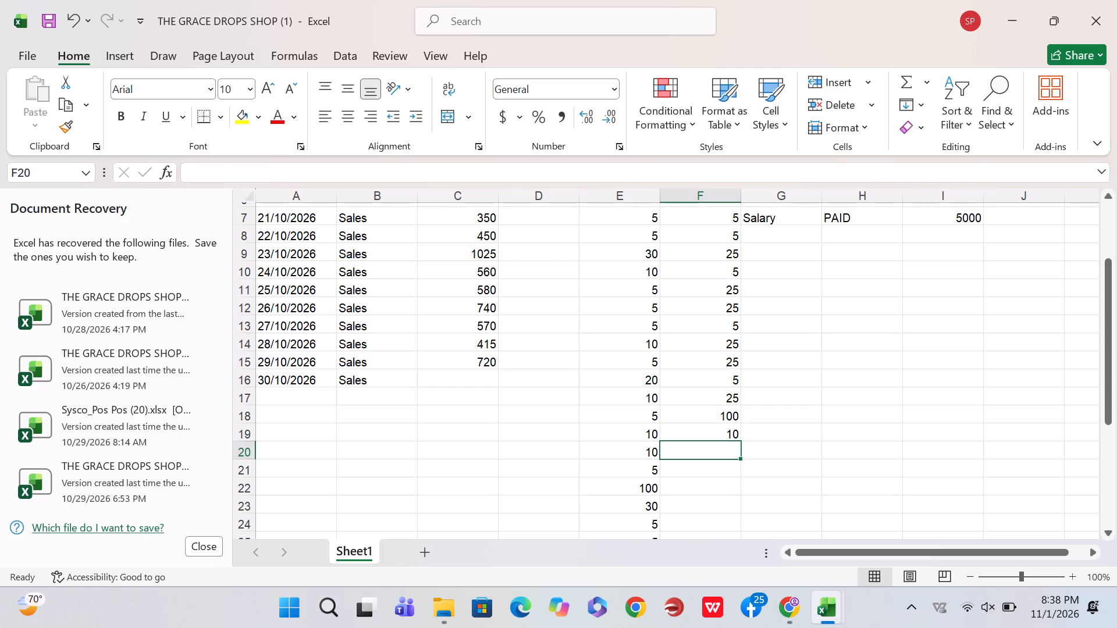
pyautogui.press('5')
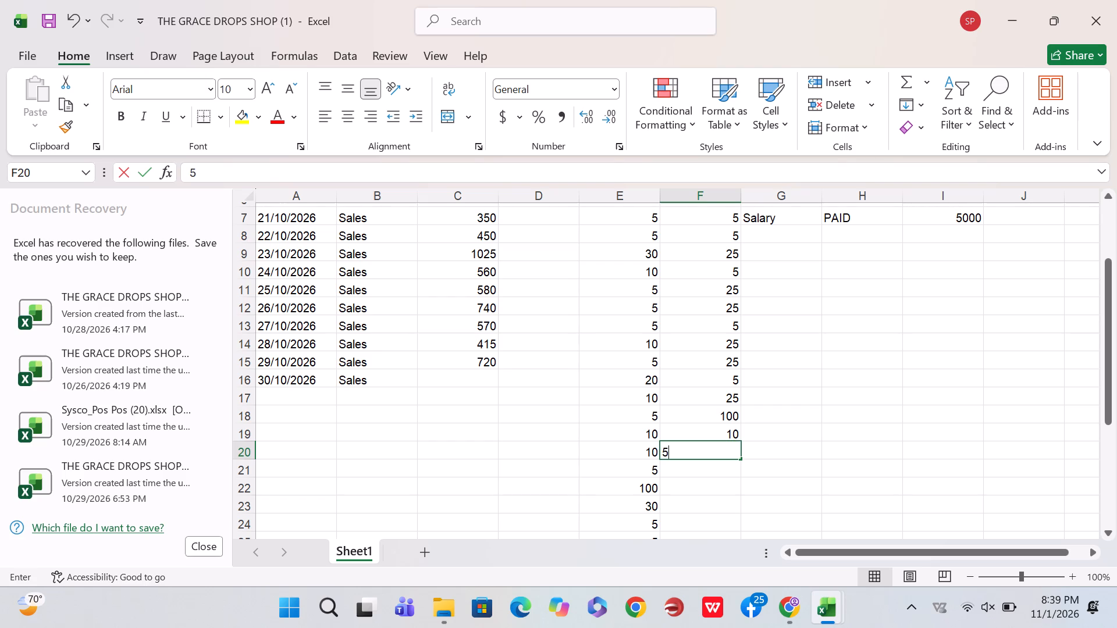
pyautogui.click(624, 476)
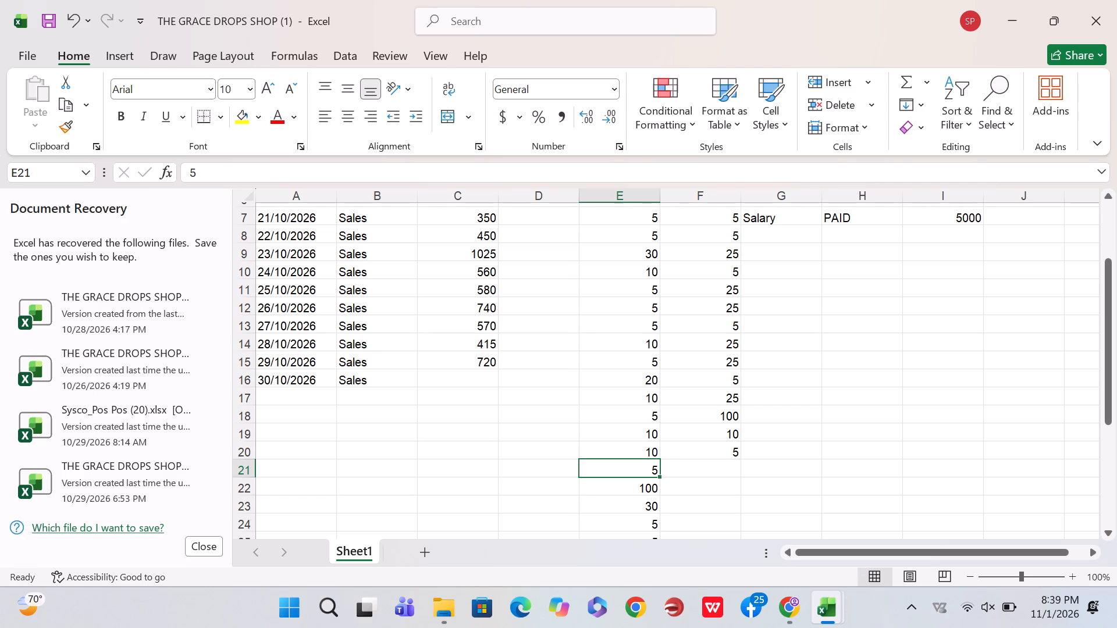
# Enter the amount 5 in both cells F21 and F22, extending the list down column F.
pyautogui.click(705, 475)
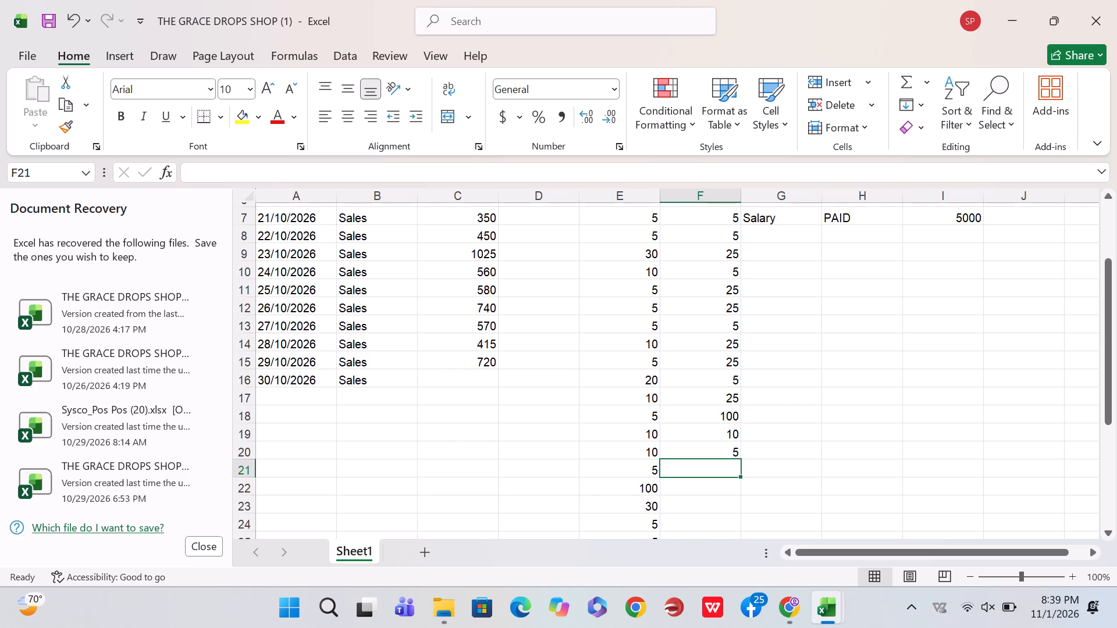
pyautogui.press('5')
pyautogui.scroll(-1, 545, 510)
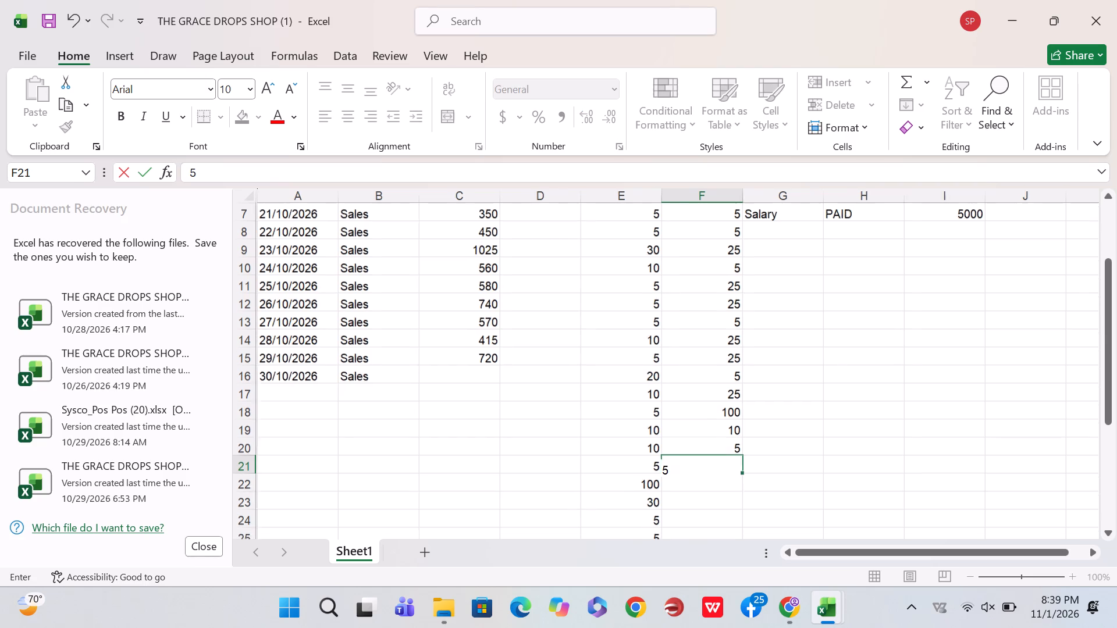
pyautogui.scroll(-1, 545, 510)
pyautogui.click(615, 419)
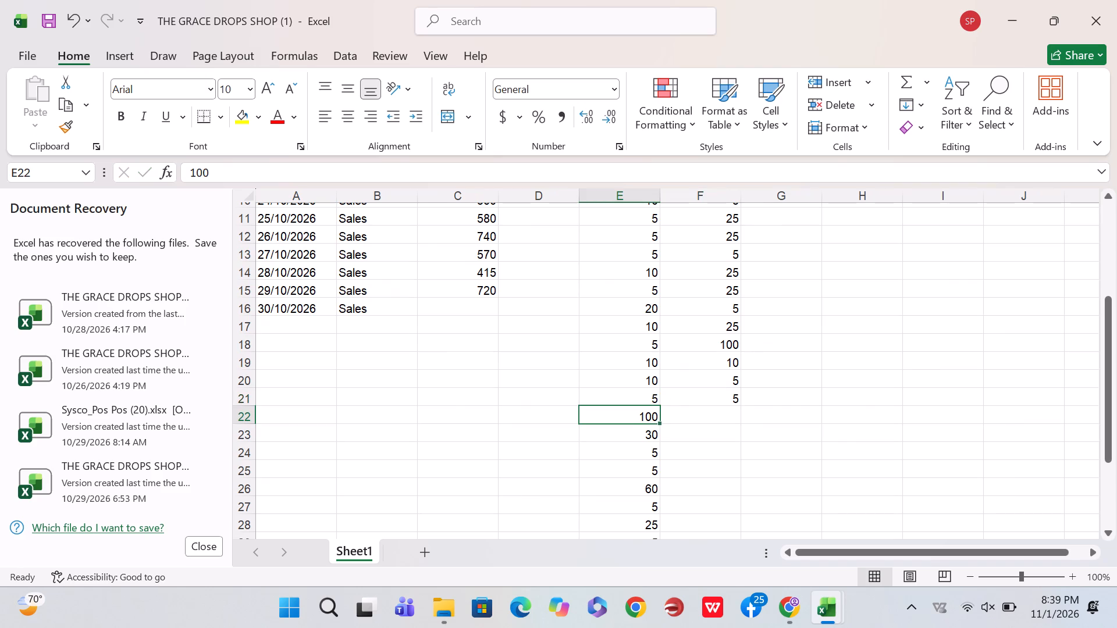
pyautogui.click(724, 419)
pyautogui.press('5')
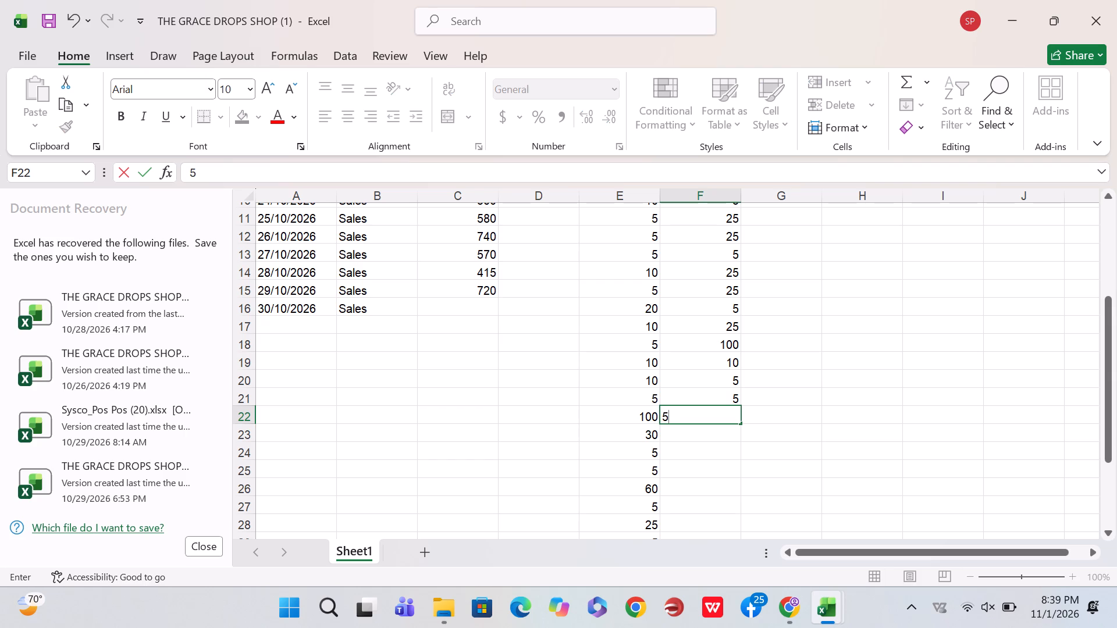
pyautogui.click(599, 444)
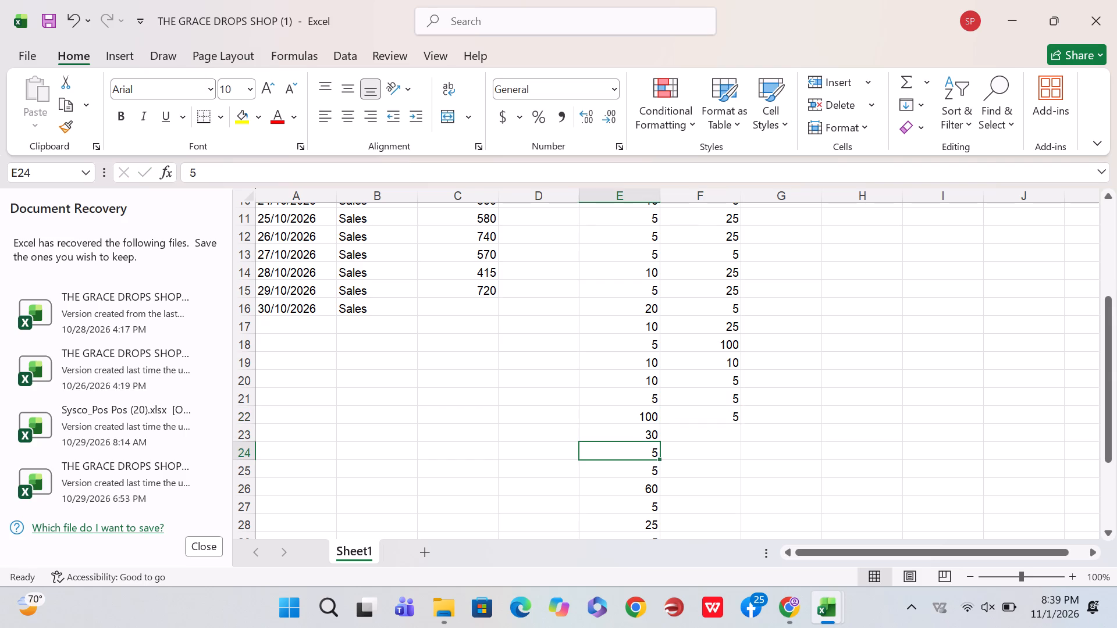
# Enter the amount 5 in both cells F23 and F24, continuing the column F list.
pyautogui.scroll(-1, 751, 464)
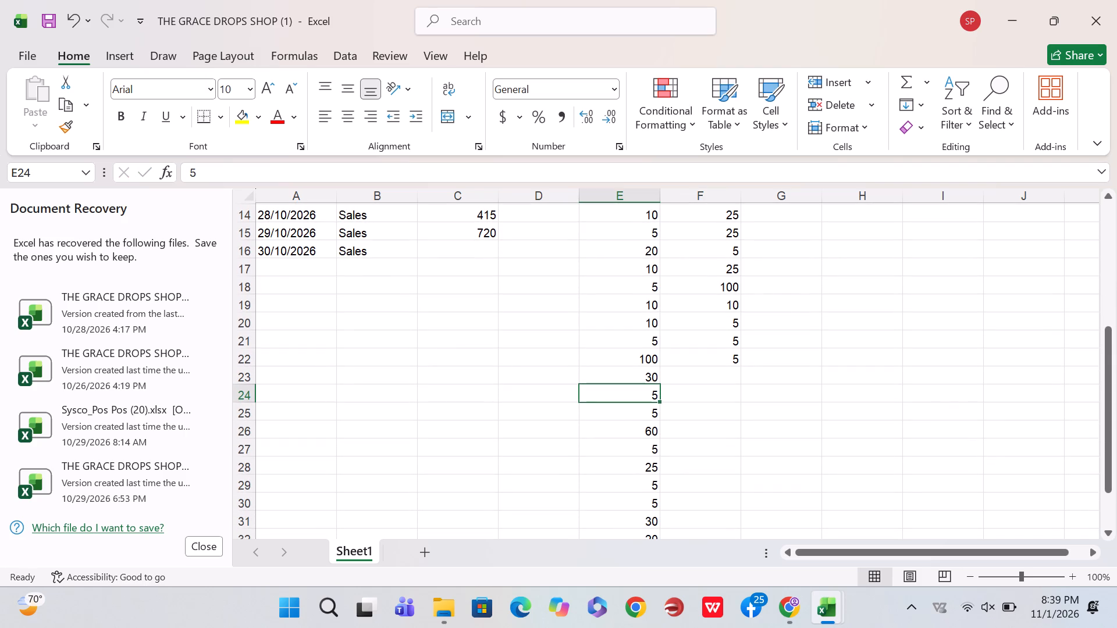
pyautogui.click(642, 374)
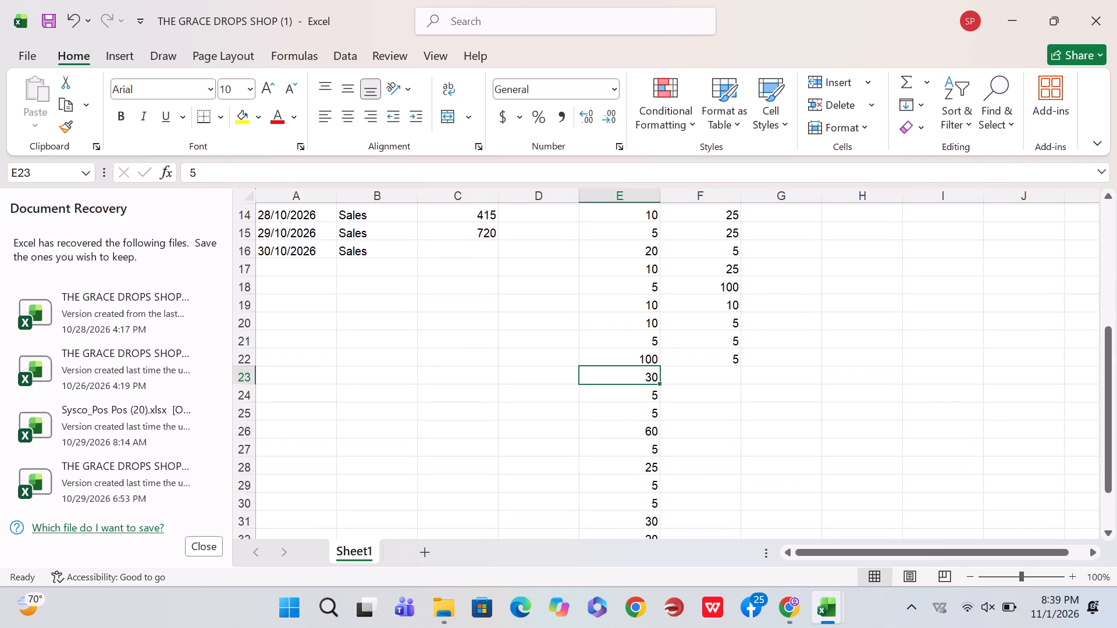
pyautogui.click(704, 383)
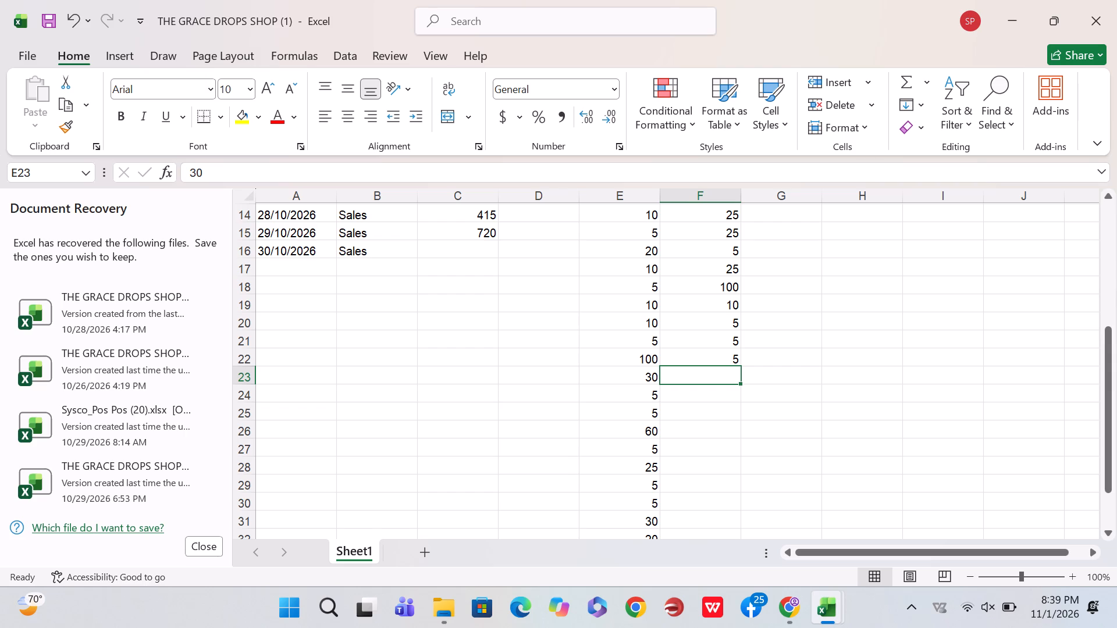
pyautogui.press('5')
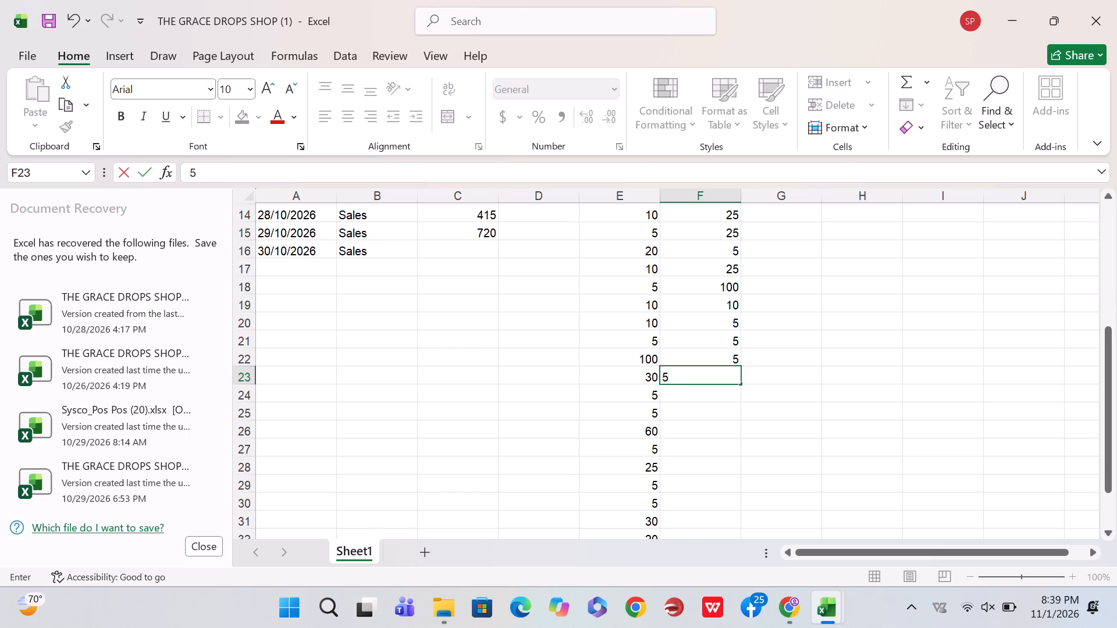
pyautogui.click(587, 386)
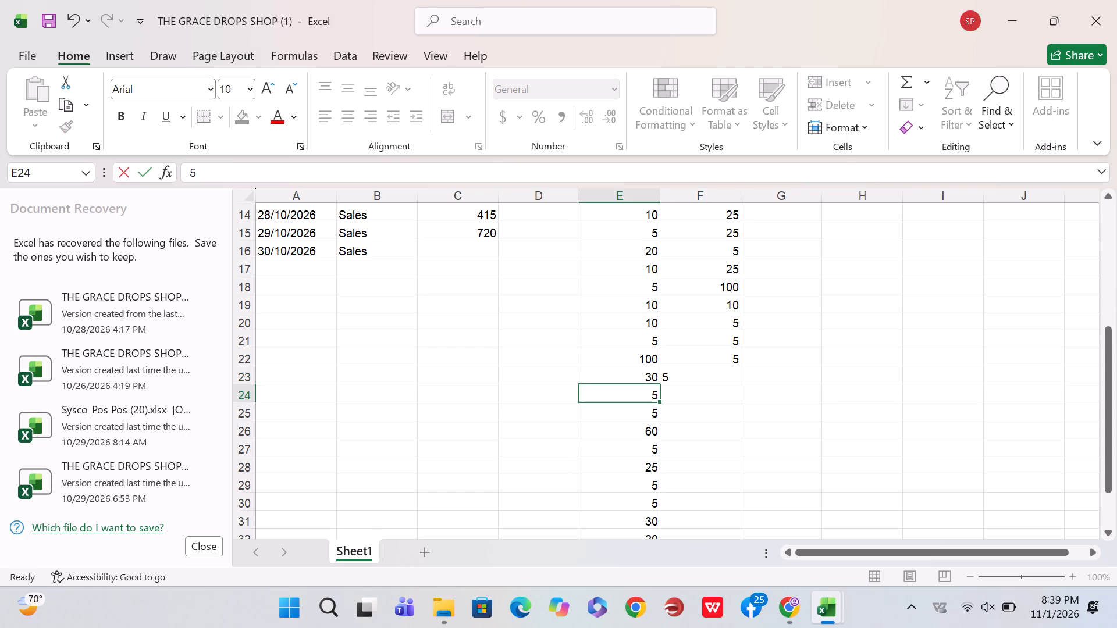
pyautogui.click(706, 399)
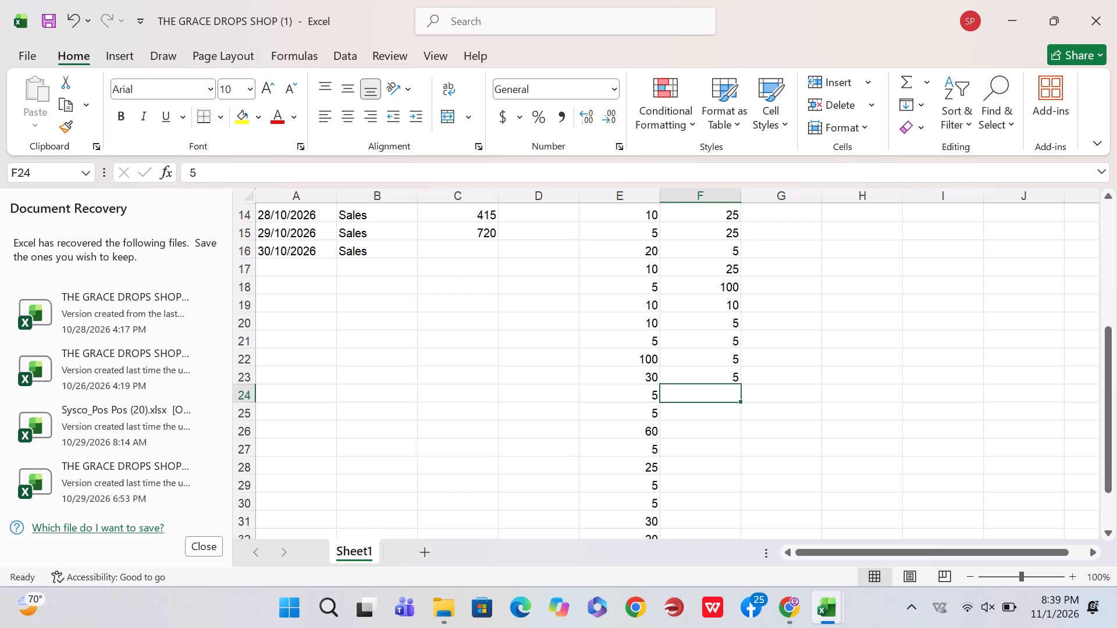
pyautogui.press('5')
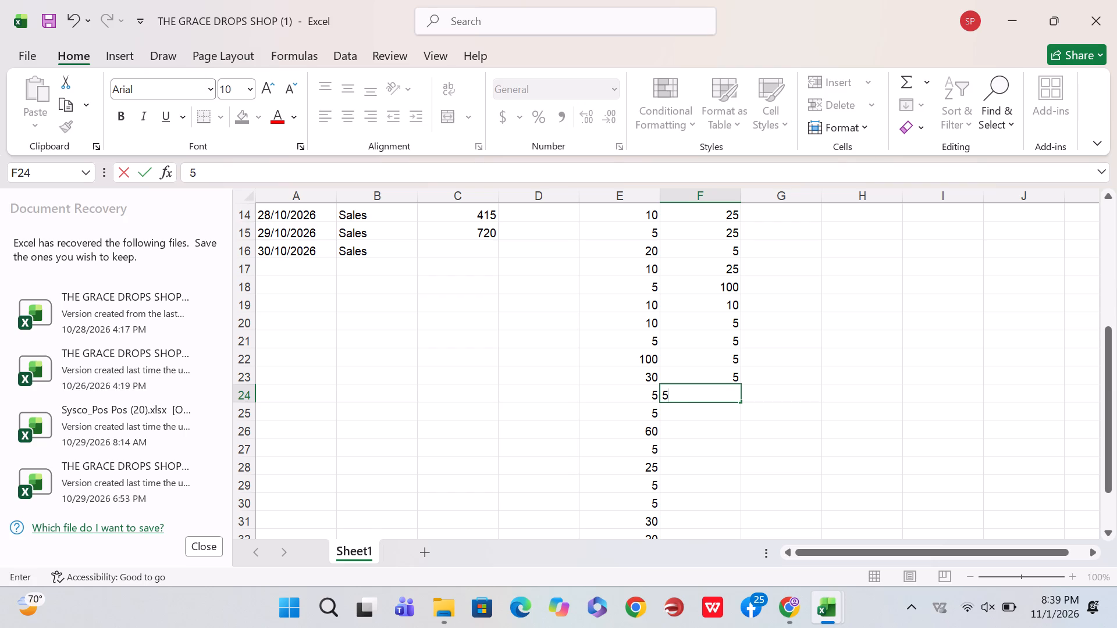
pyautogui.click(548, 438)
# Enter the amounts 5 in cell F25 and 140 in cell F26, directly below the previous column F entries.
pyautogui.scroll(-1, 678, 433)
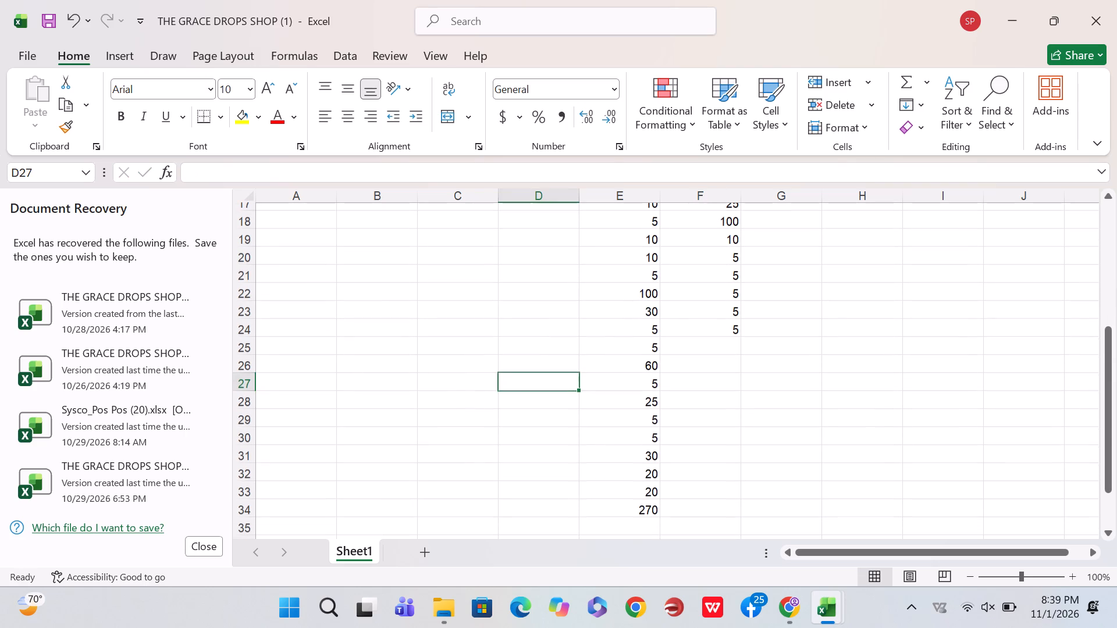
pyautogui.click(703, 350)
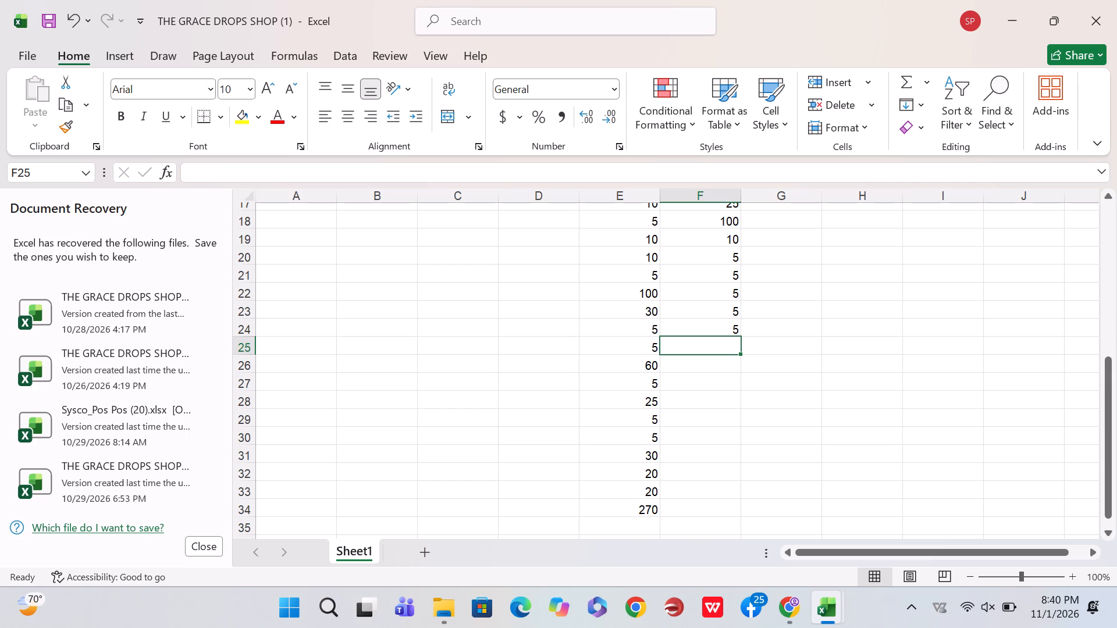
pyautogui.press('5')
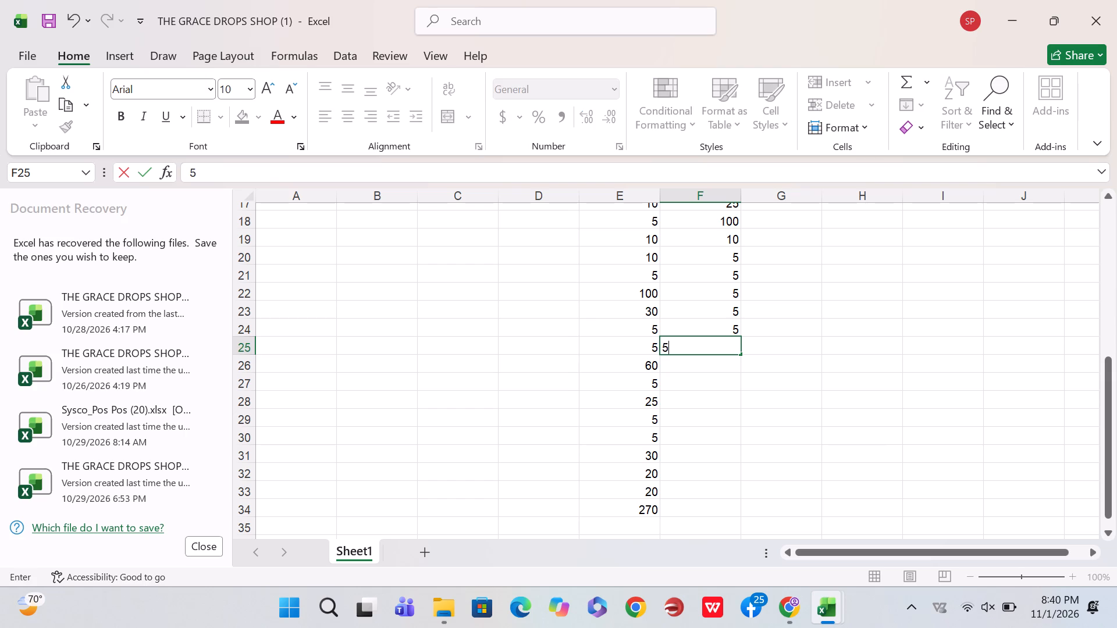
pyautogui.click(563, 399)
pyautogui.scroll(-1, 721, 415)
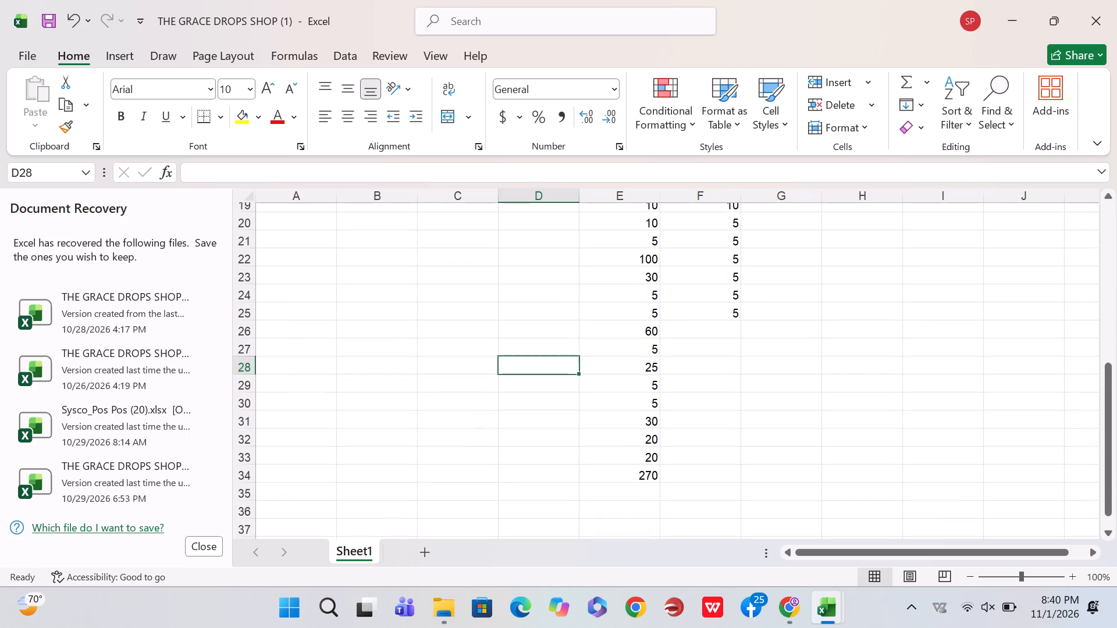
pyautogui.click(717, 333)
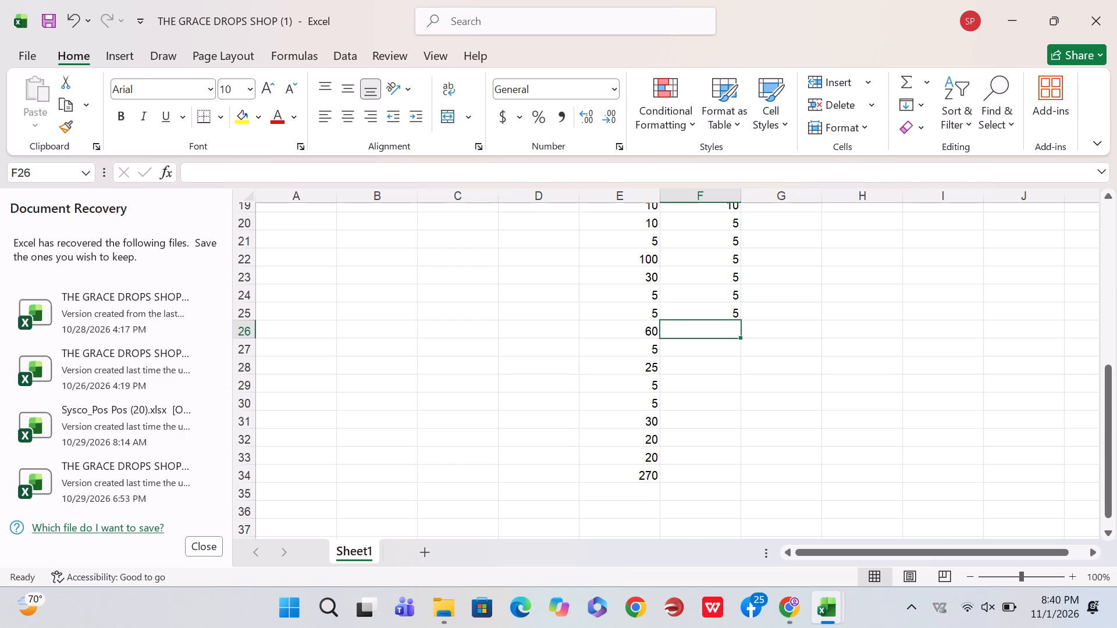
pyautogui.press('1')
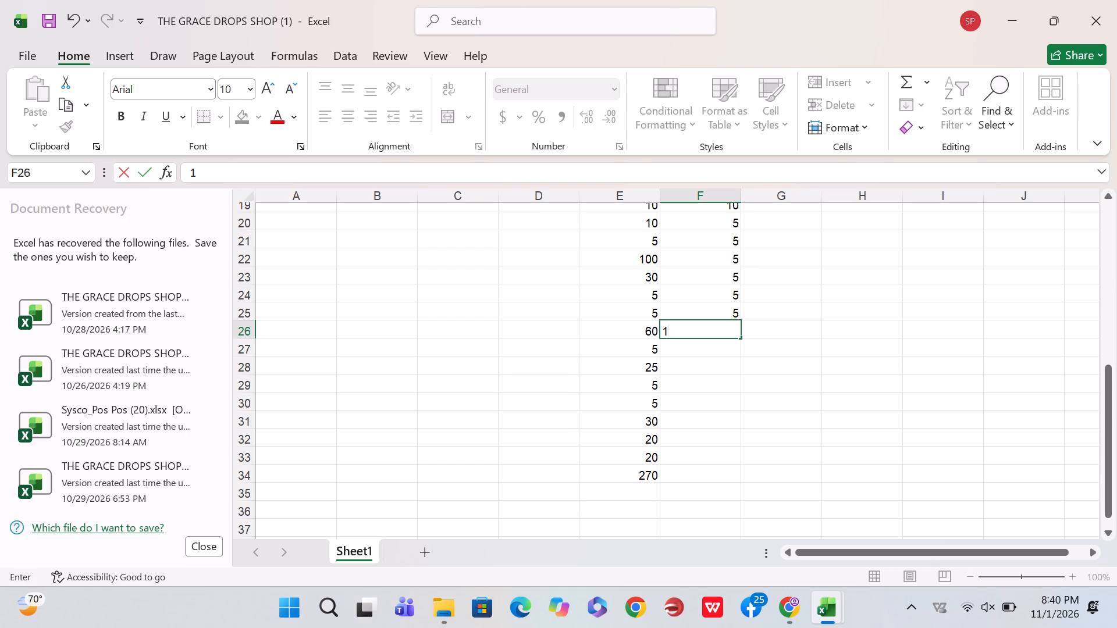
pyautogui.press('4')
pyautogui.press('0')
pyautogui.click(592, 336)
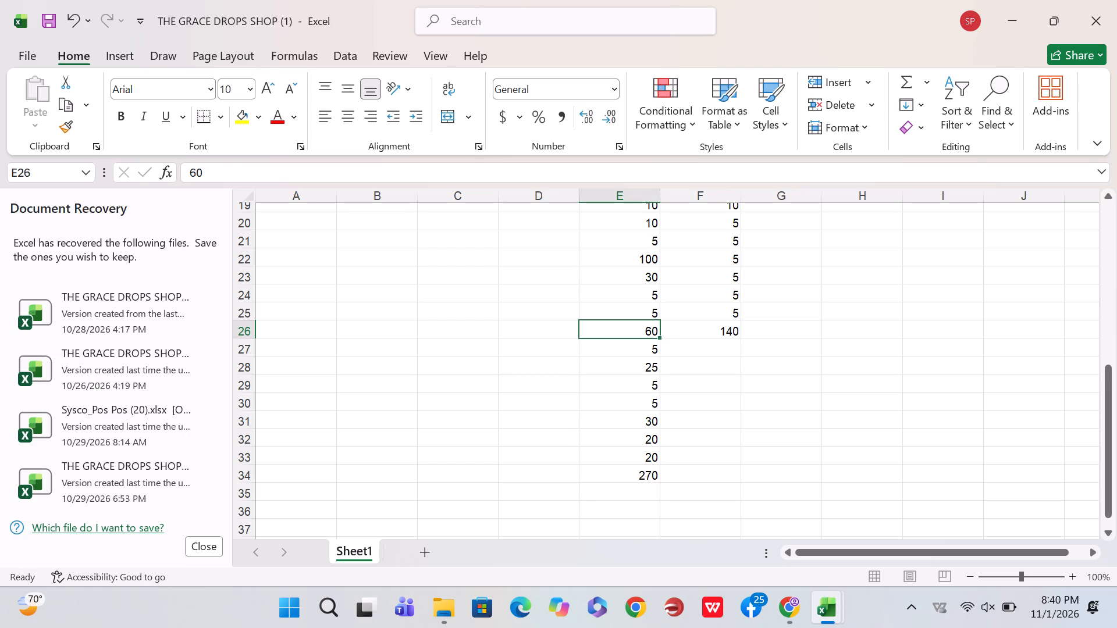
# Check the sum of column F and enter it, 455, in cell C16 as the sales for 30/10/2026.
pyautogui.scroll(3, 857, 367)
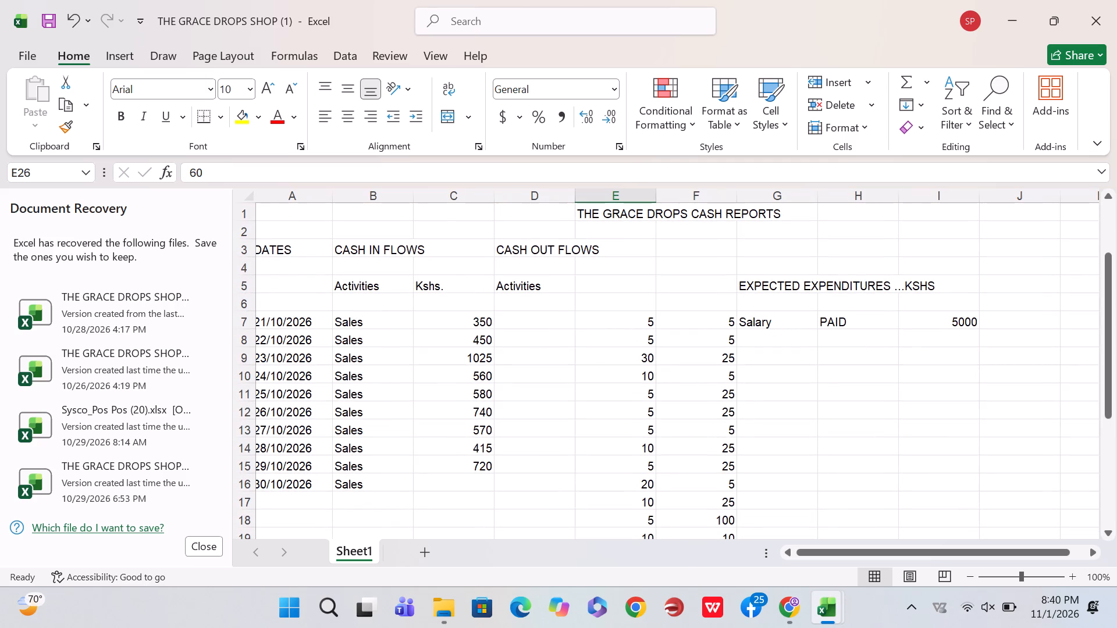
pyautogui.click(703, 194)
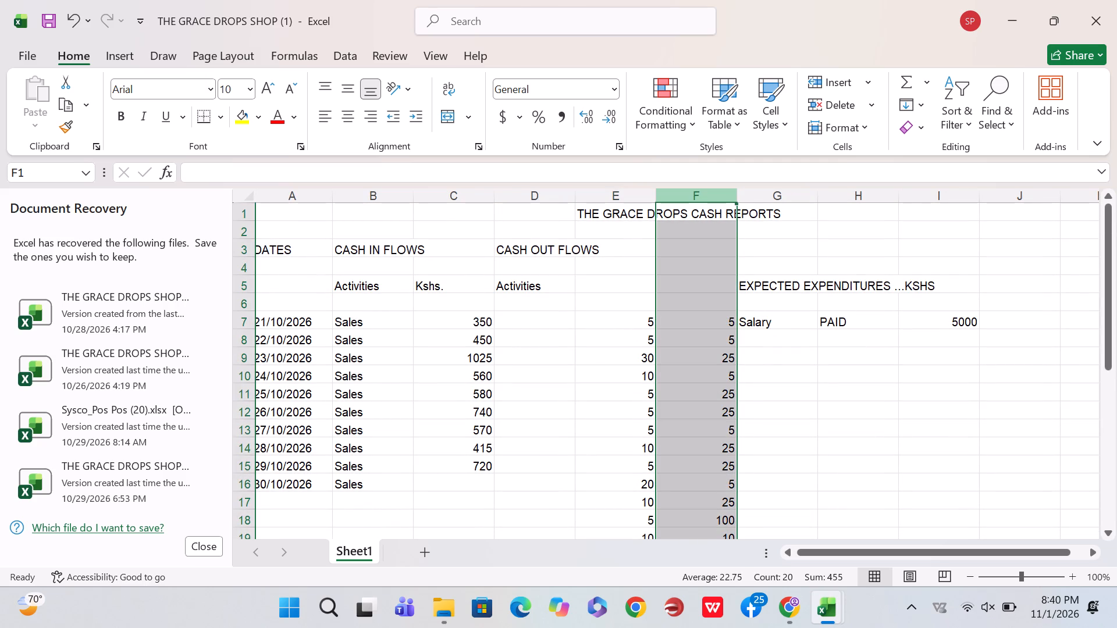
pyautogui.scroll(-1, 575, 431)
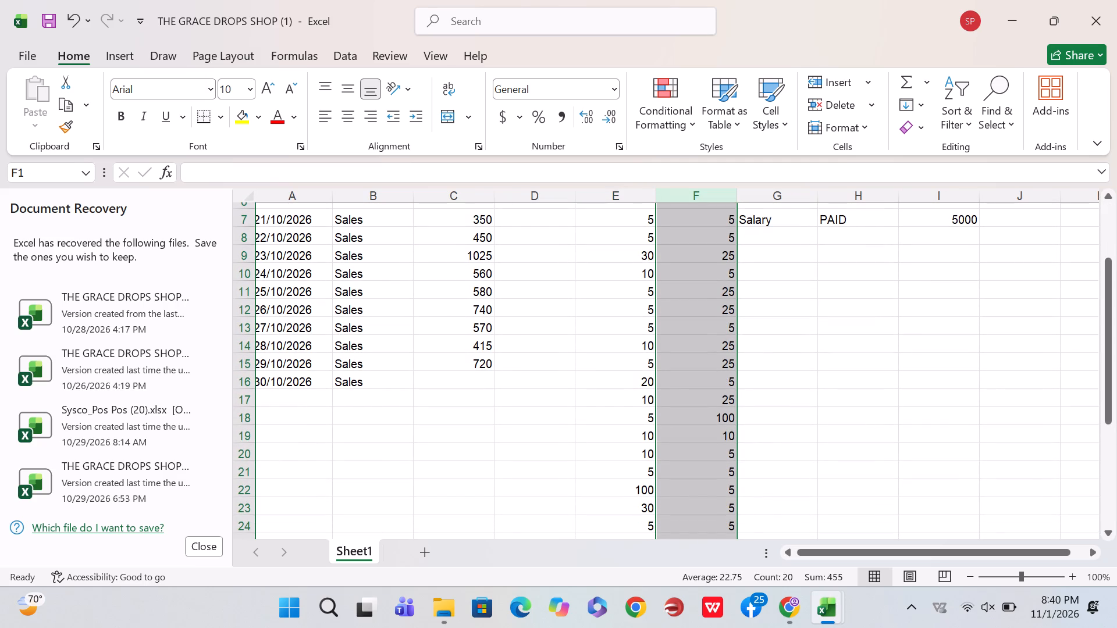
pyautogui.click(475, 385)
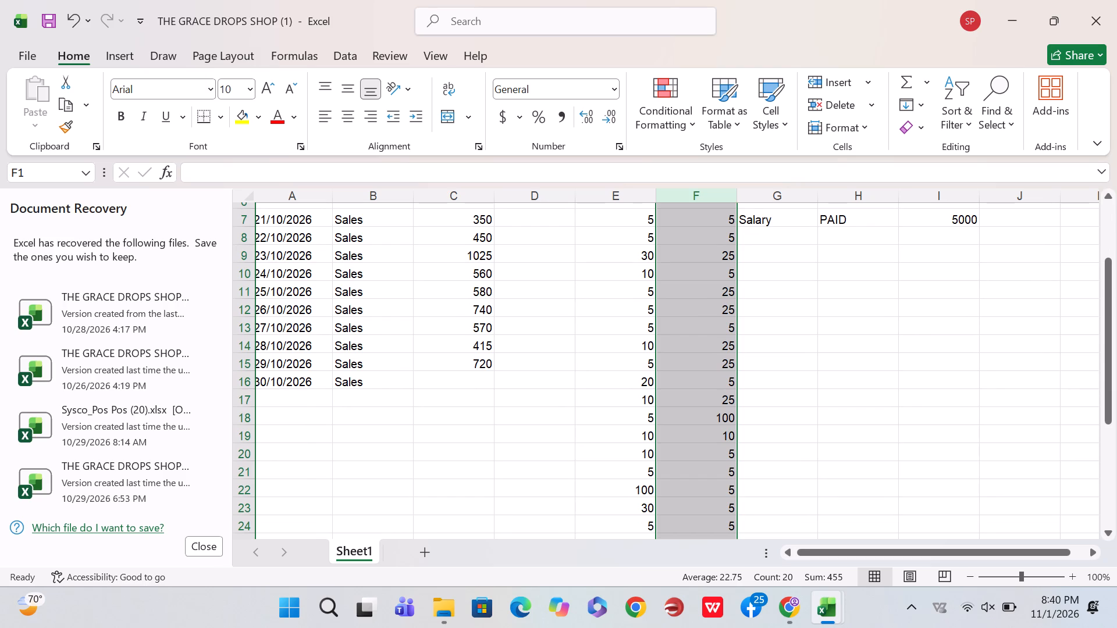
pyautogui.write('455')
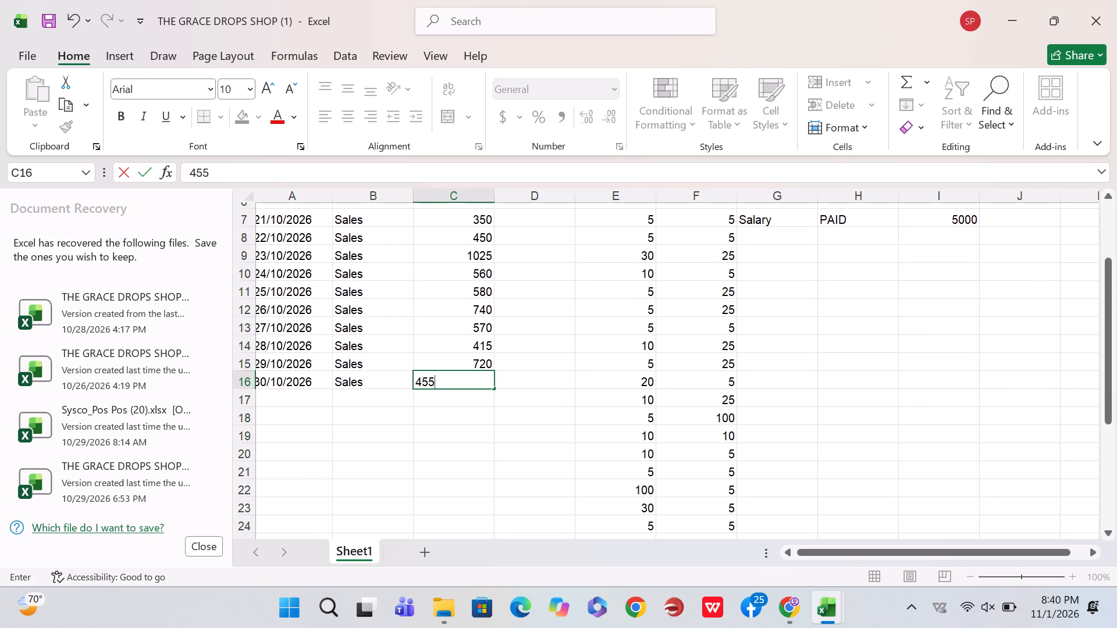
# Add the next daily record in row 17 with the date 31/10/2026 in column A and the activity Sales in column B.
pyautogui.click(283, 401)
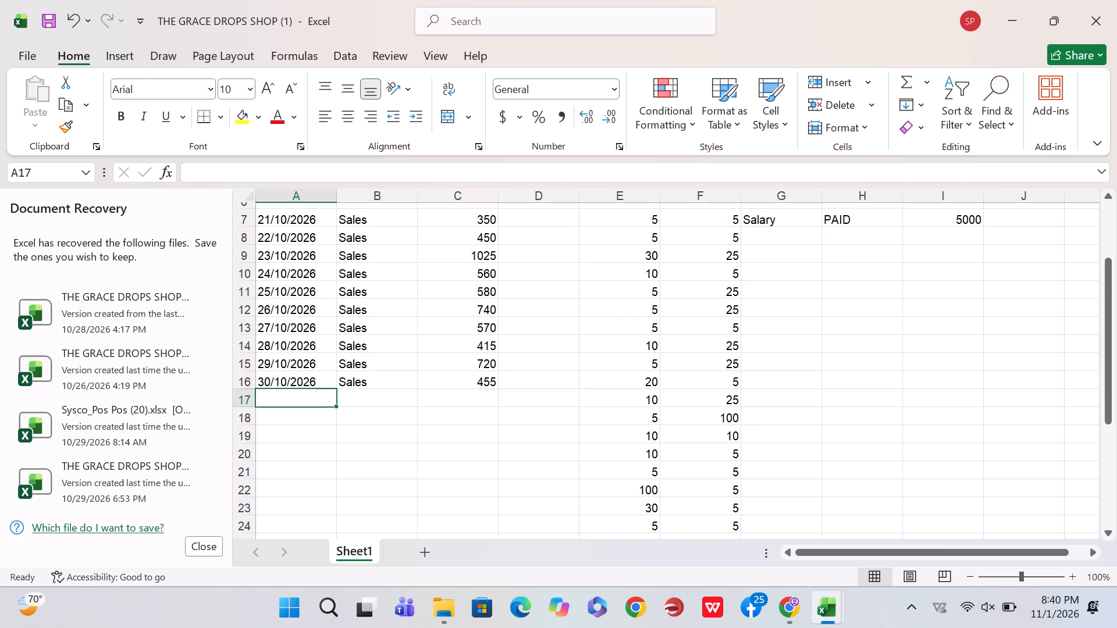
pyautogui.write('31')
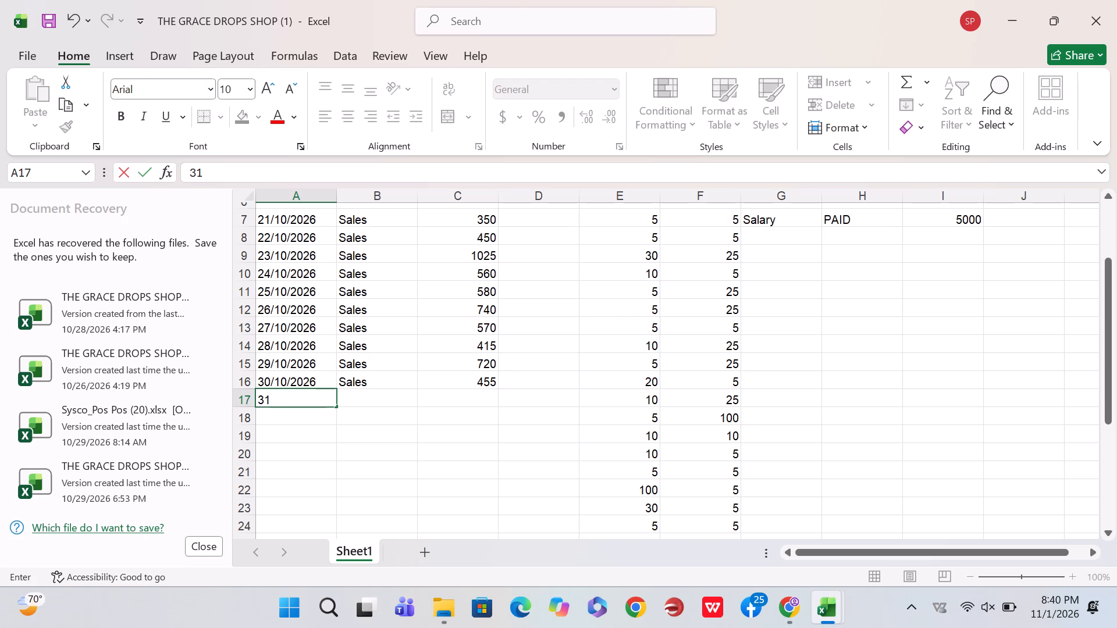
pyautogui.press('/')
pyautogui.press('1')
pyautogui.press('0')
pyautogui.press('/')
pyautogui.press('2')
pyautogui.press('0')
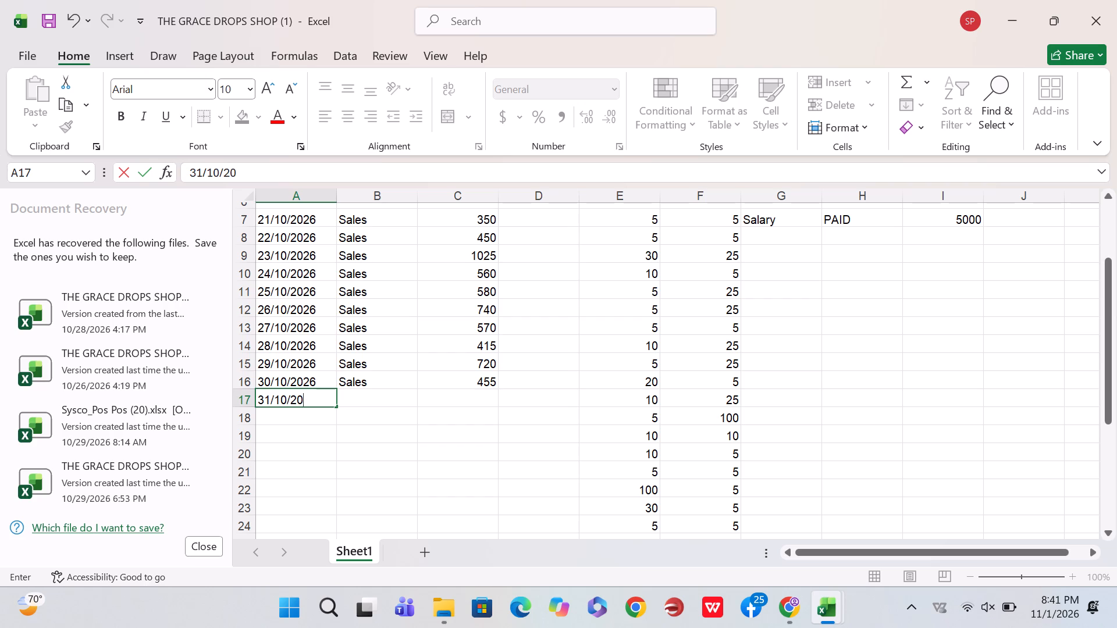
pyautogui.press('2')
pyautogui.press('6')
pyautogui.click(361, 399)
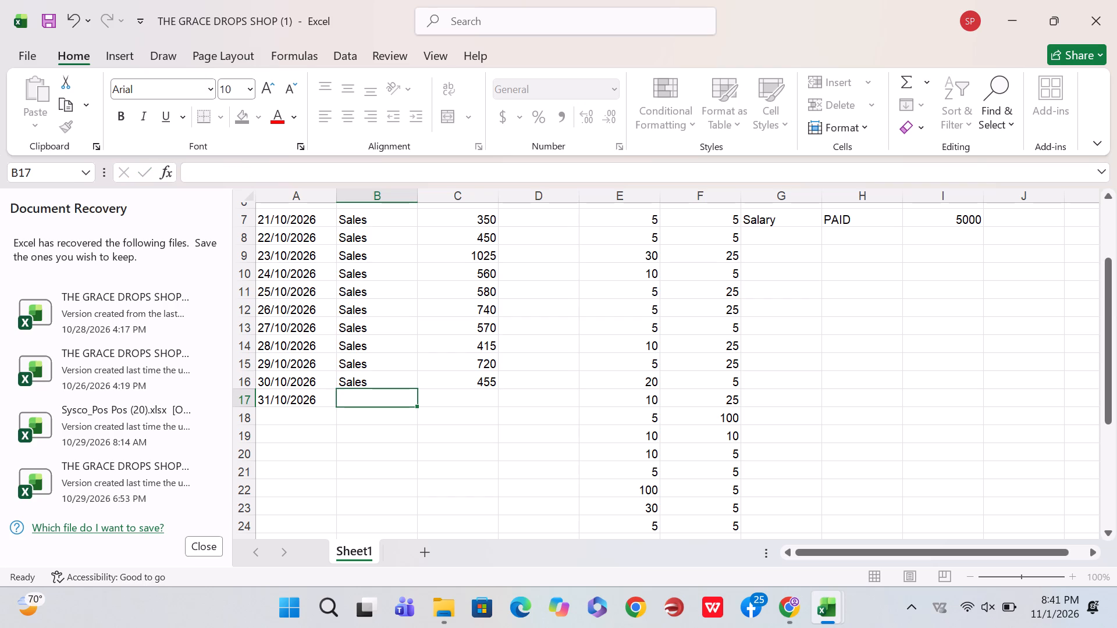
pyautogui.press('s')
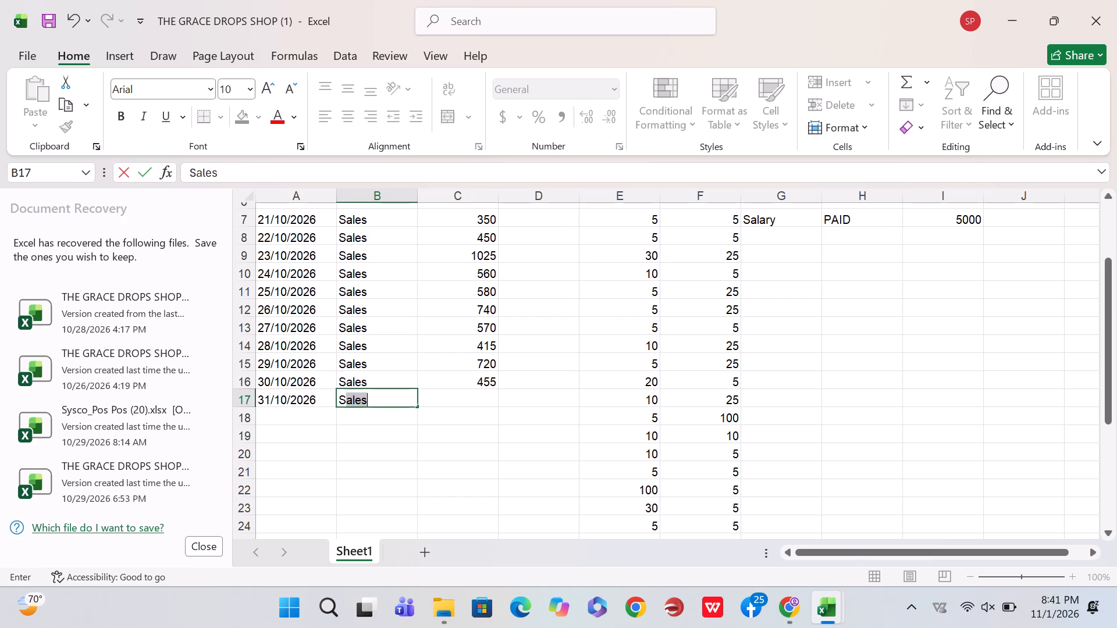
pyautogui.press('a')
pyautogui.write('les')
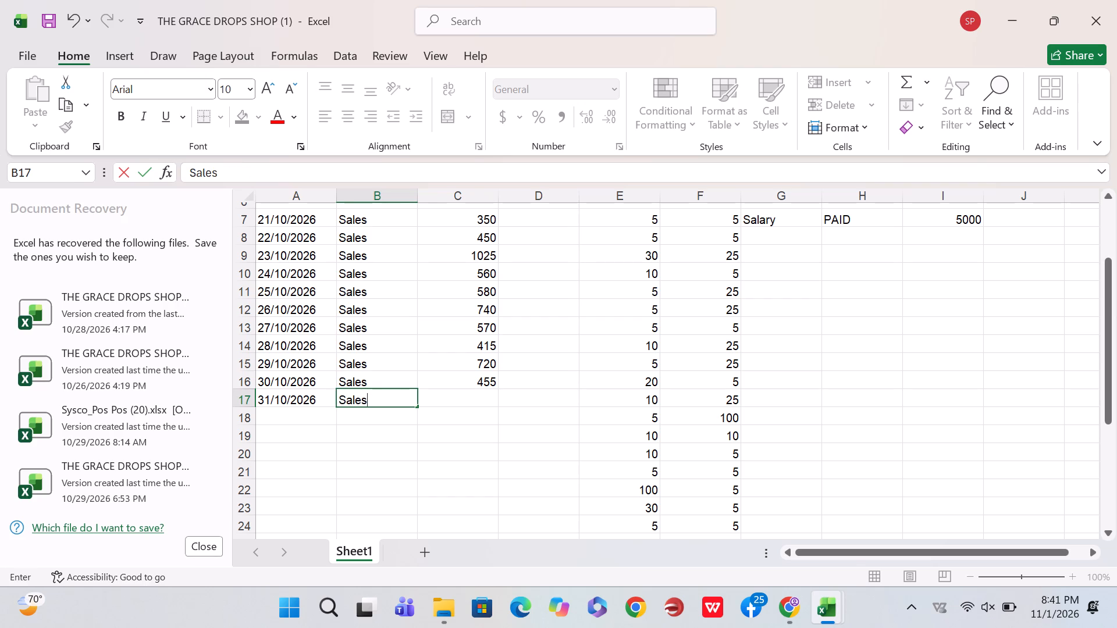
pyautogui.click(487, 402)
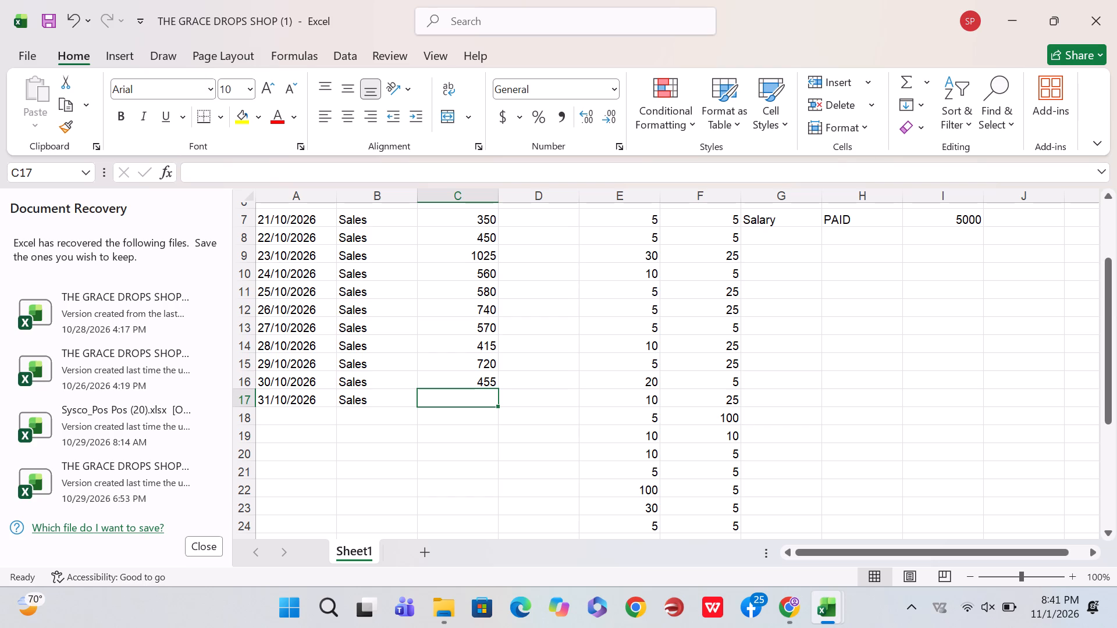
# Start a new list of amounts in column K with 5 in cell K7 and 10 in cell K8.
pyautogui.scroll(1, 693, 379)
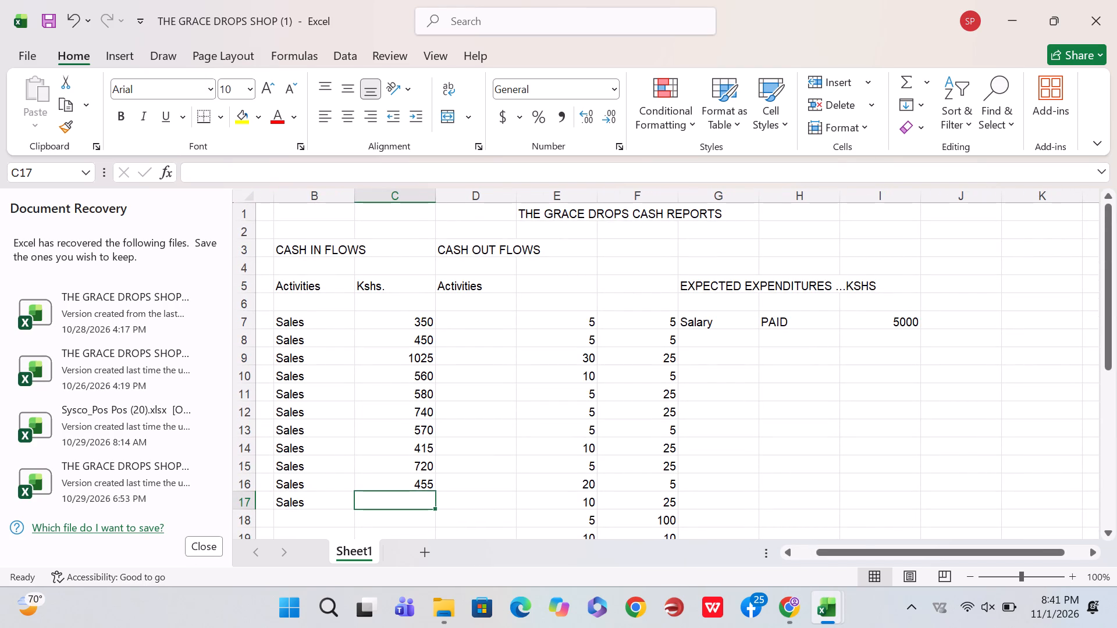
pyautogui.hscroll(-1, 908, 383)
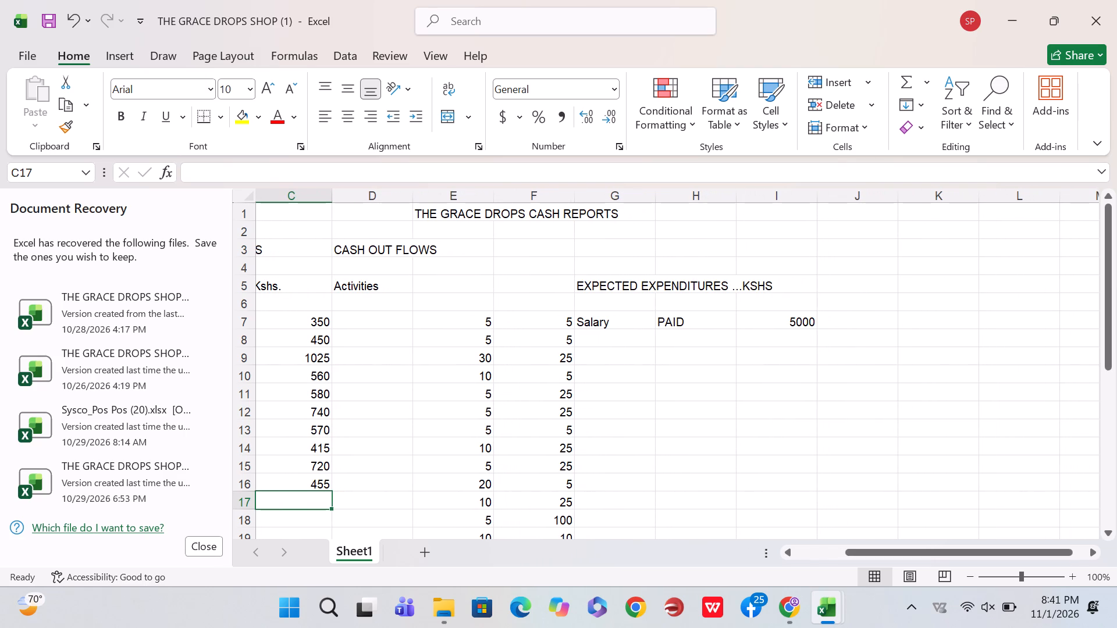
pyautogui.click(918, 322)
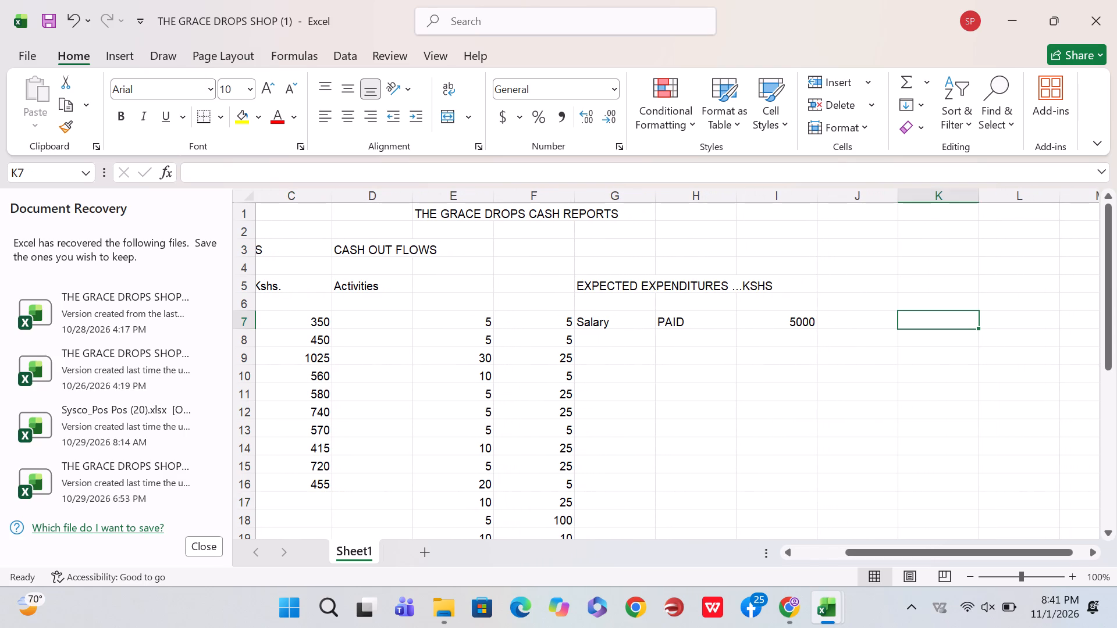
pyautogui.press('5')
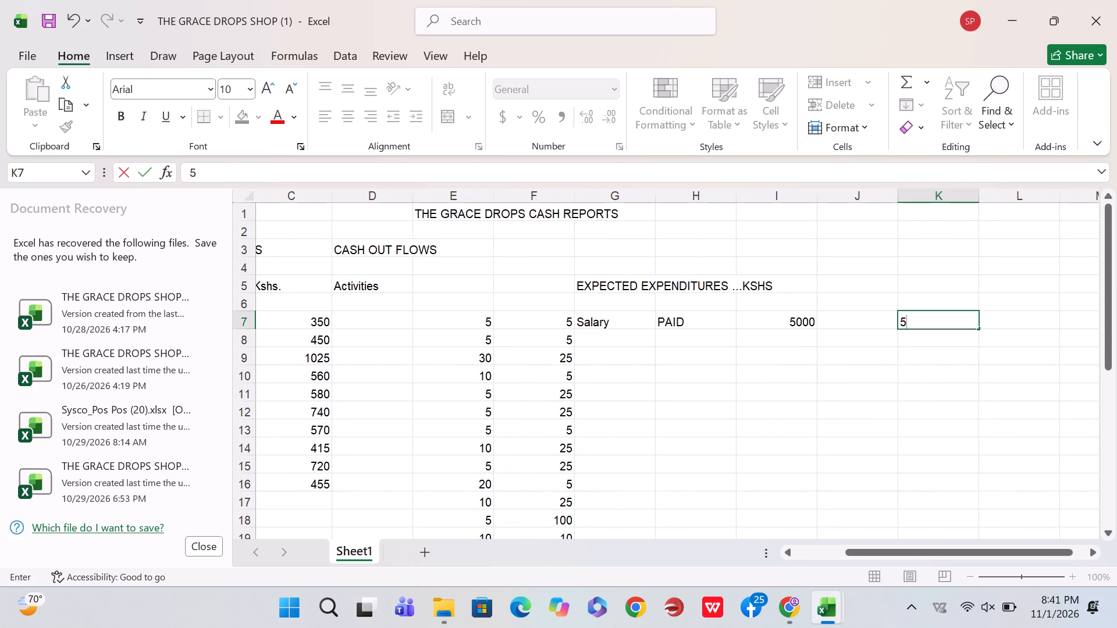
pyautogui.click(931, 342)
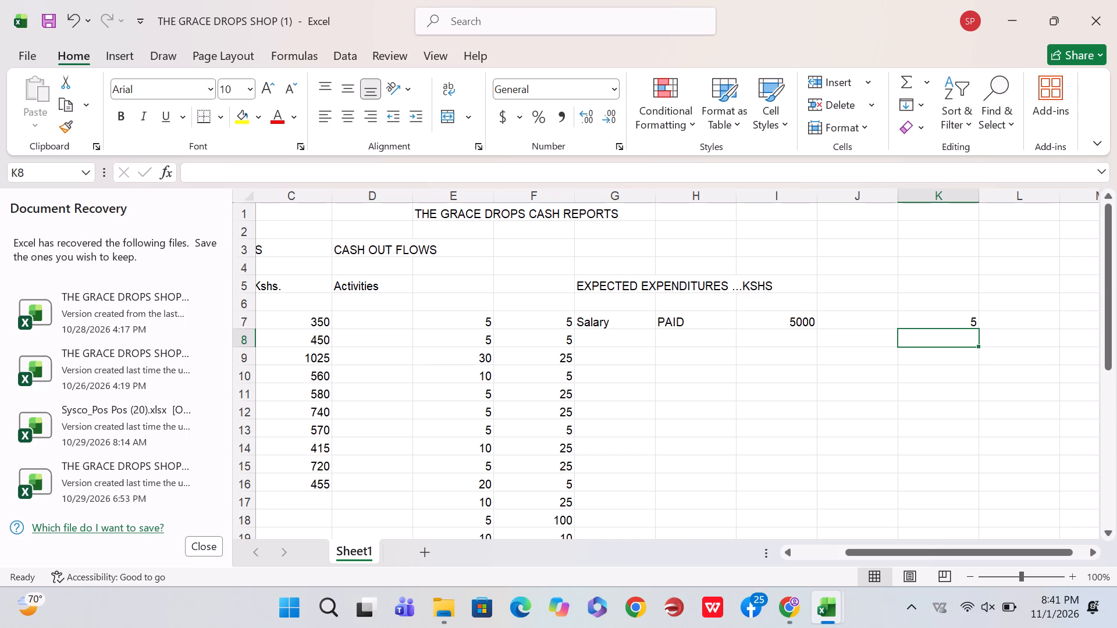
pyautogui.press('1')
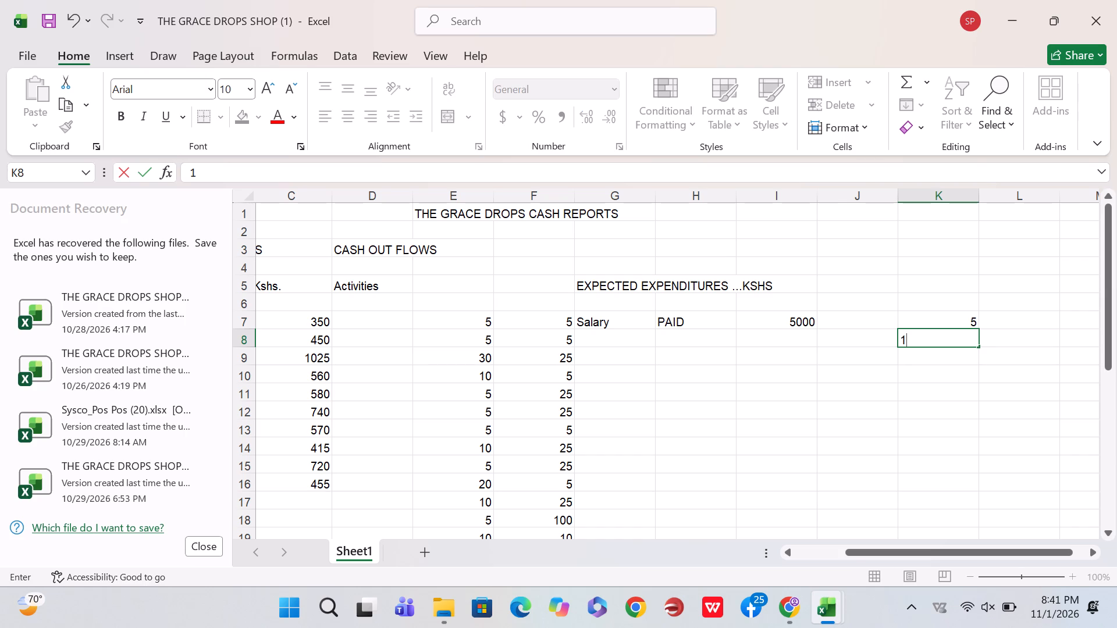
pyautogui.press('0')
pyautogui.click(886, 300)
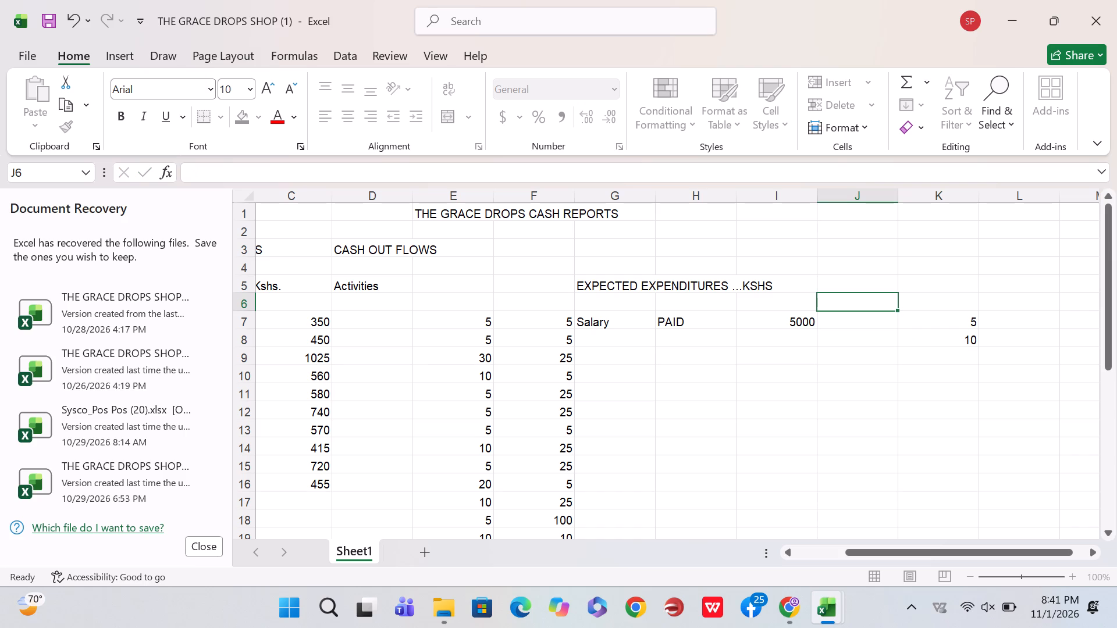
# Continue the column K list with the amounts 5 in cell K9 and 10 in cell K10.
pyautogui.click(967, 359)
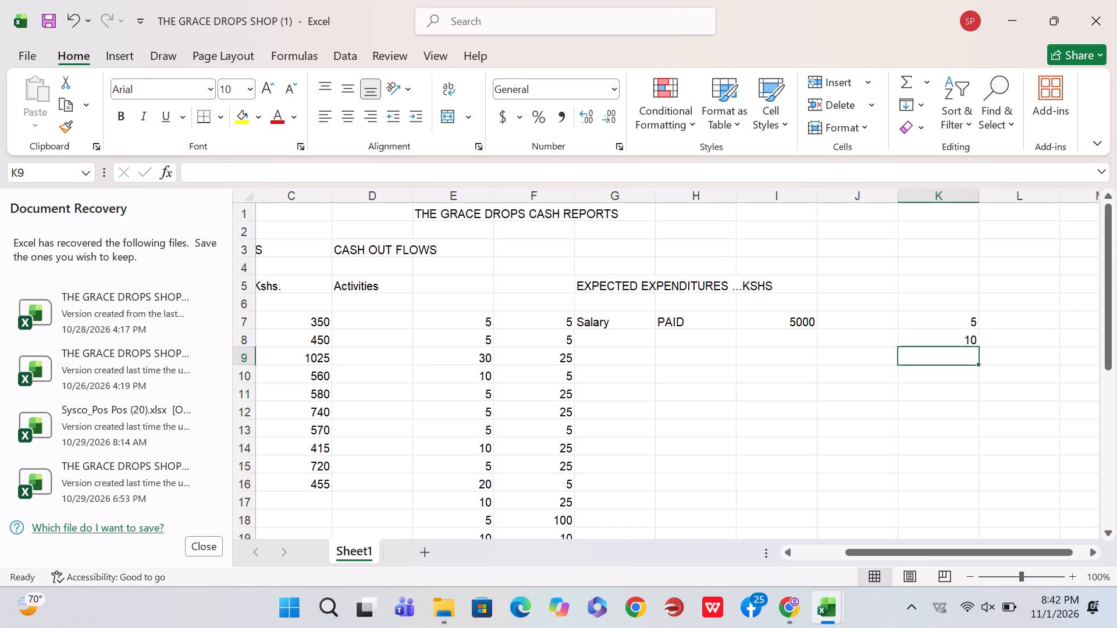
pyautogui.press('5')
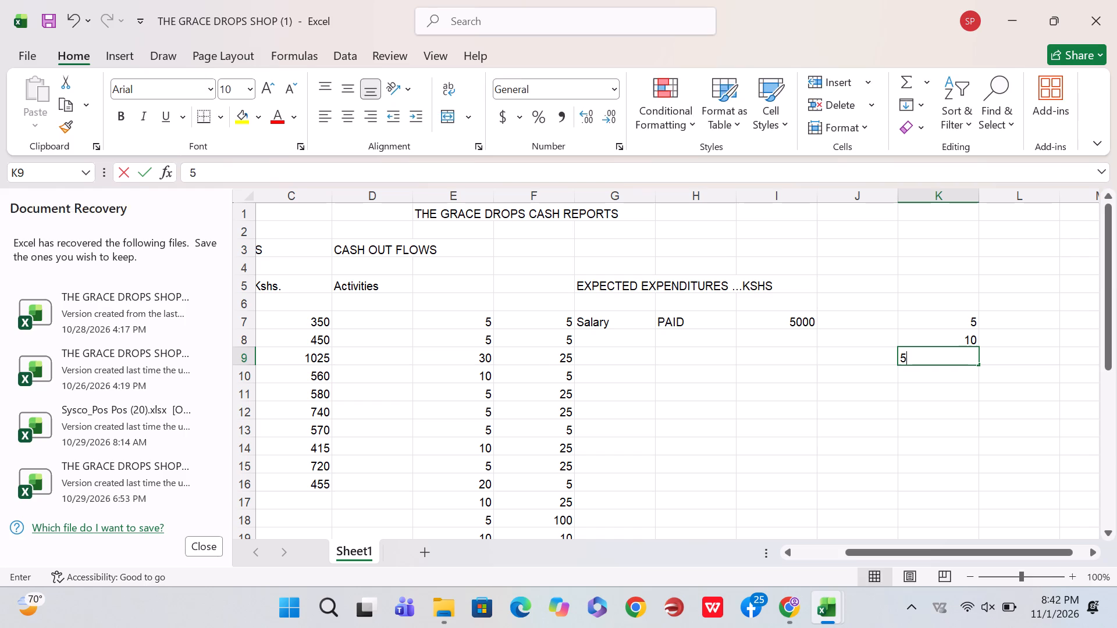
pyautogui.click(789, 379)
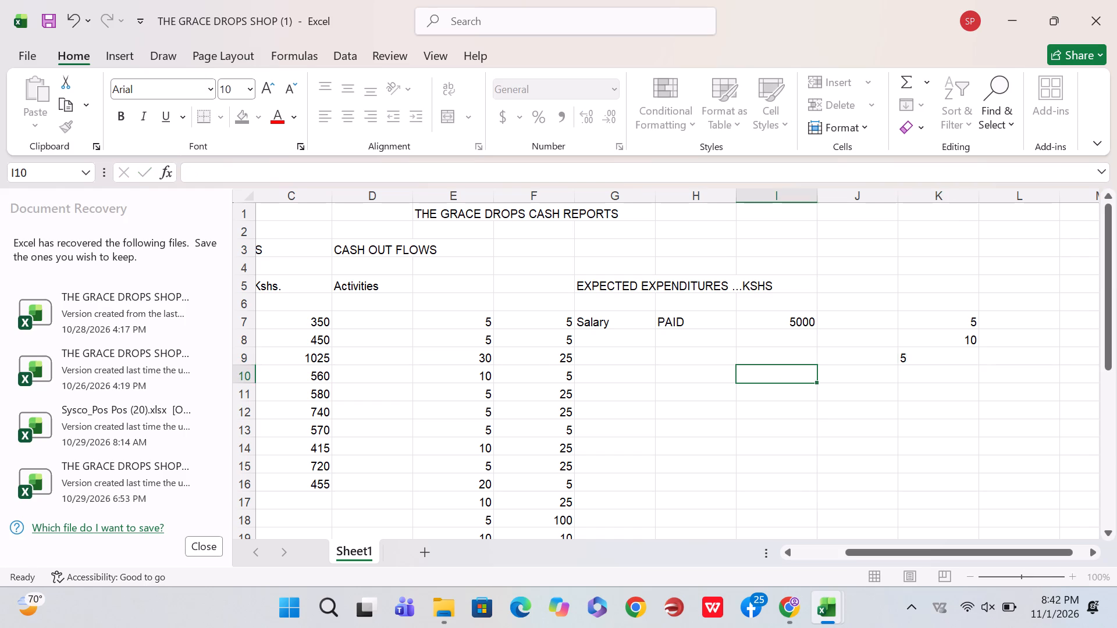
pyautogui.click(962, 379)
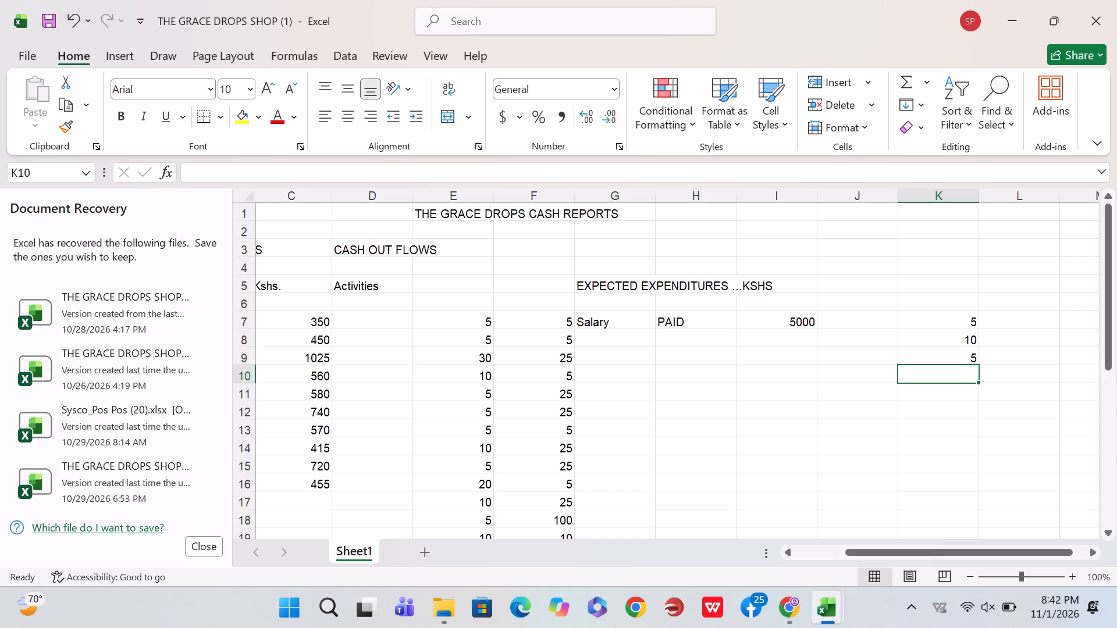
pyautogui.press('1')
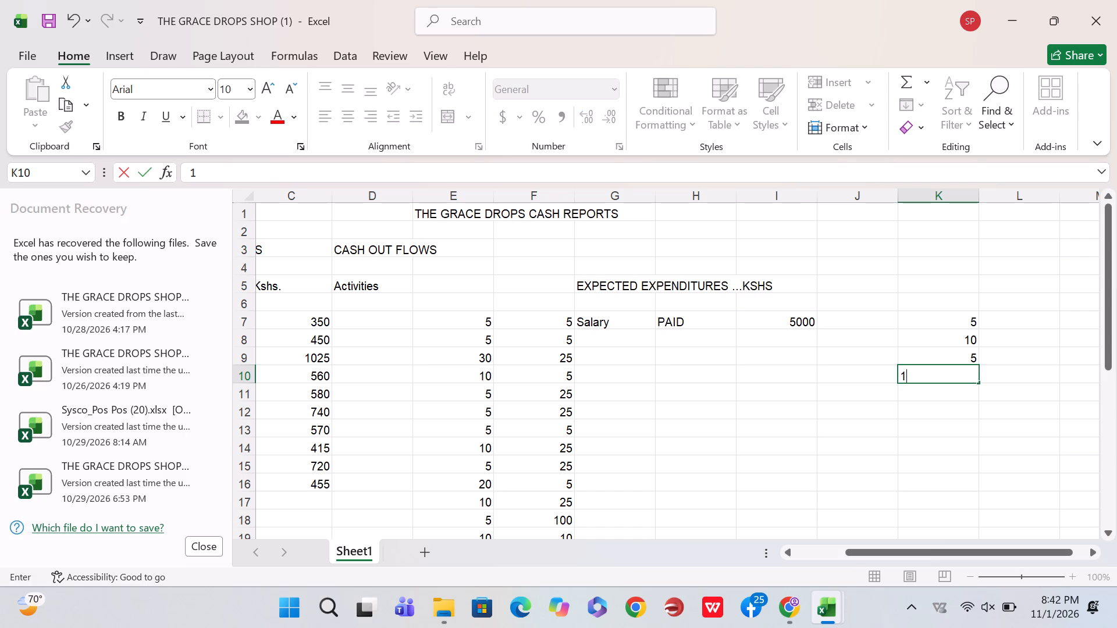
pyautogui.press('0')
pyautogui.click(793, 393)
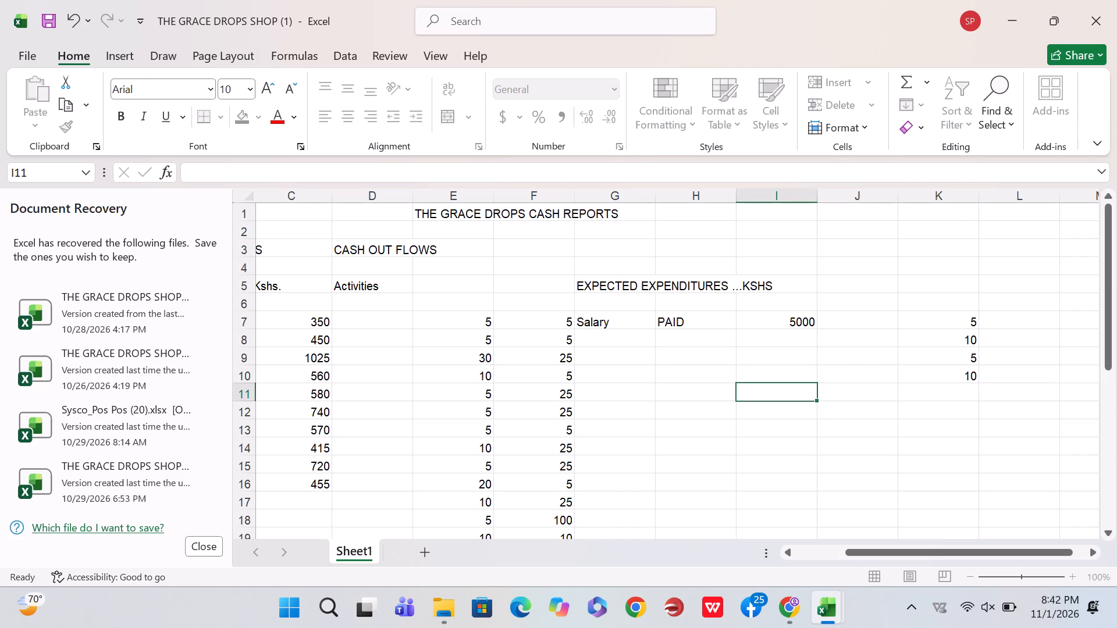
# Enter the amounts 5 in cell K11 and 10 in cell K12, directly below the previous column K entries.
pyautogui.click(956, 402)
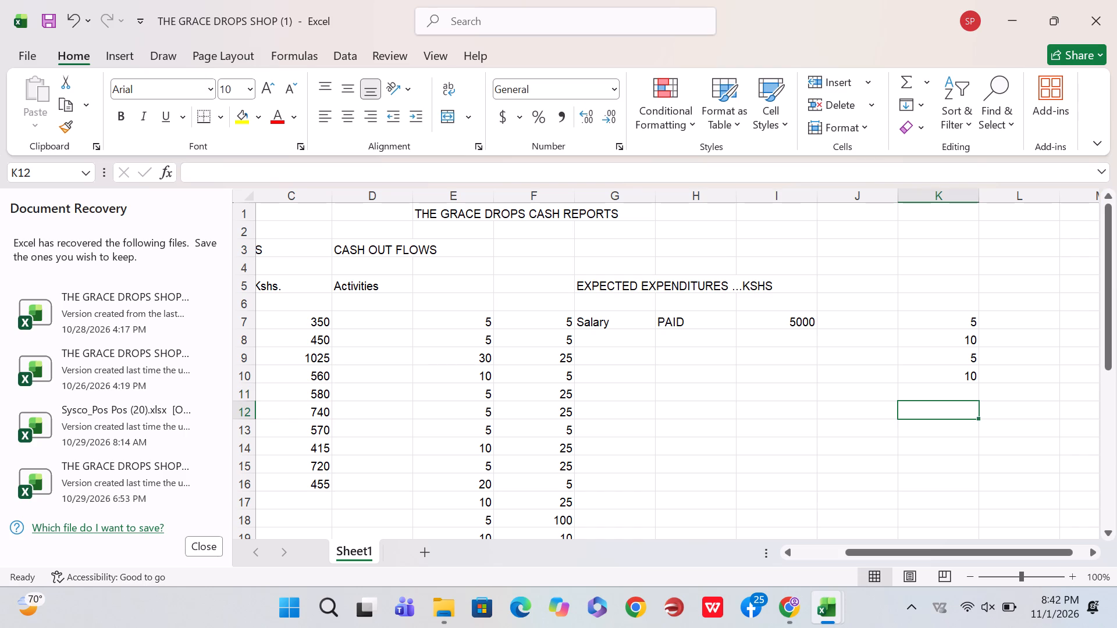
pyautogui.click(956, 394)
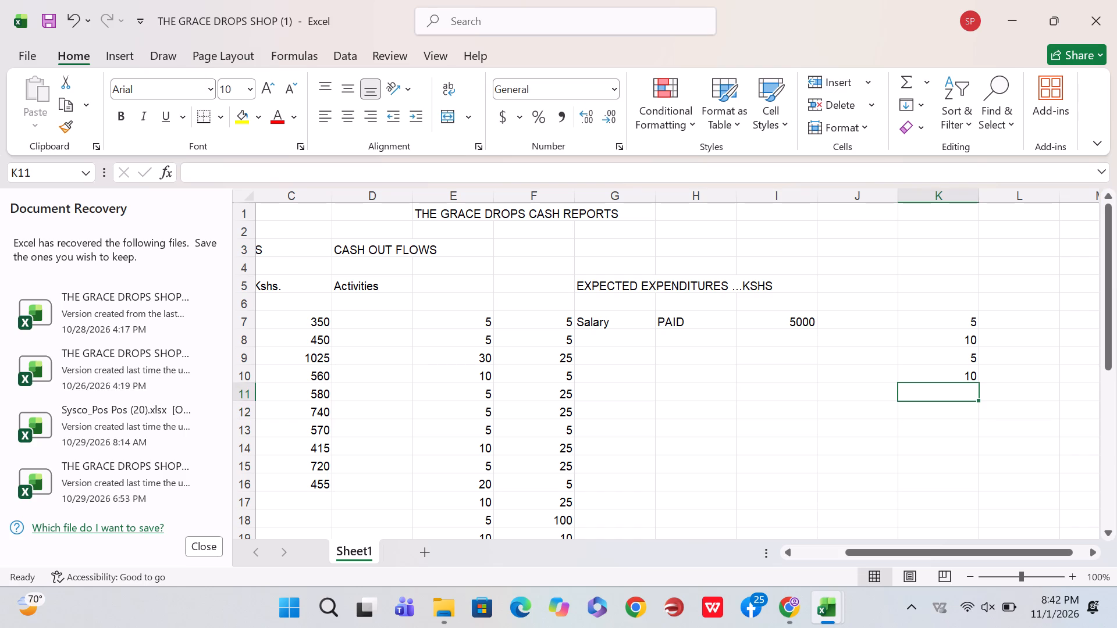
pyautogui.press('5')
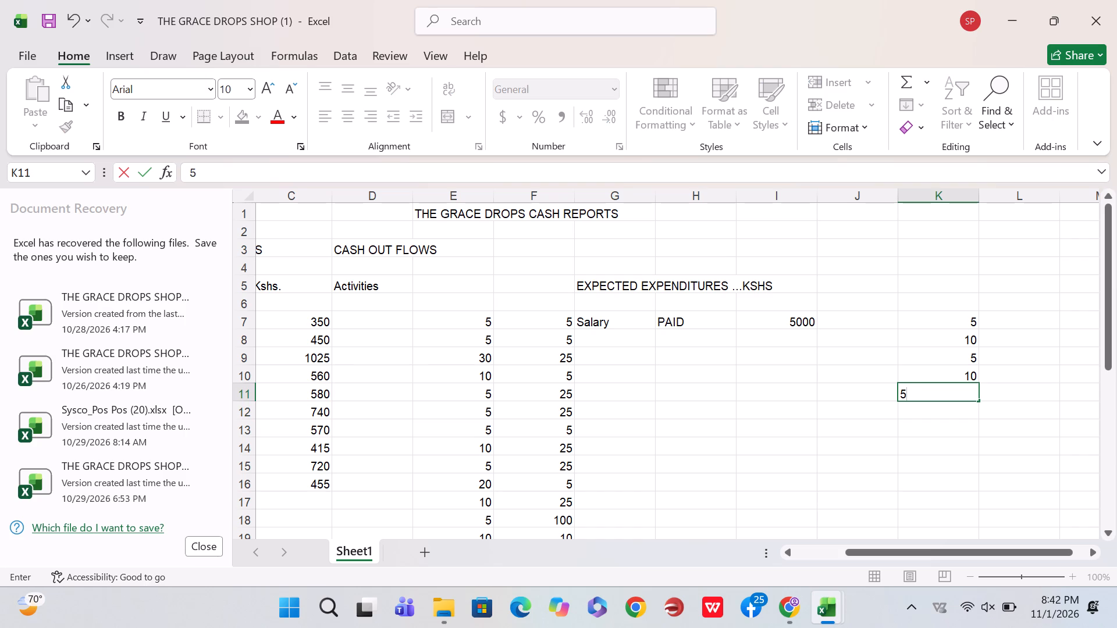
pyautogui.click(807, 411)
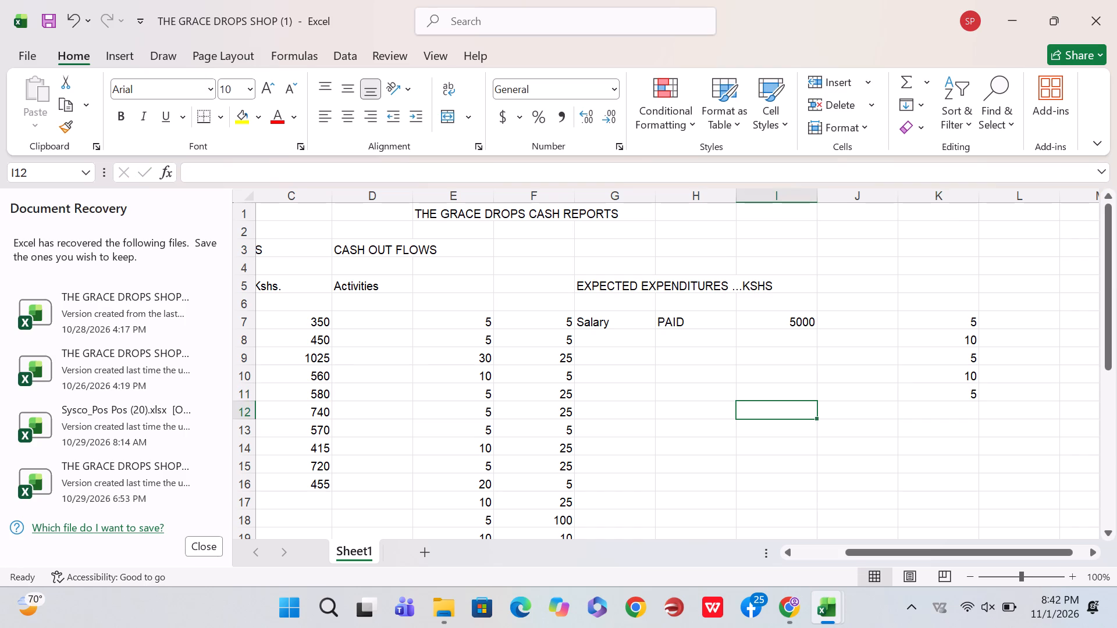
pyautogui.click(942, 422)
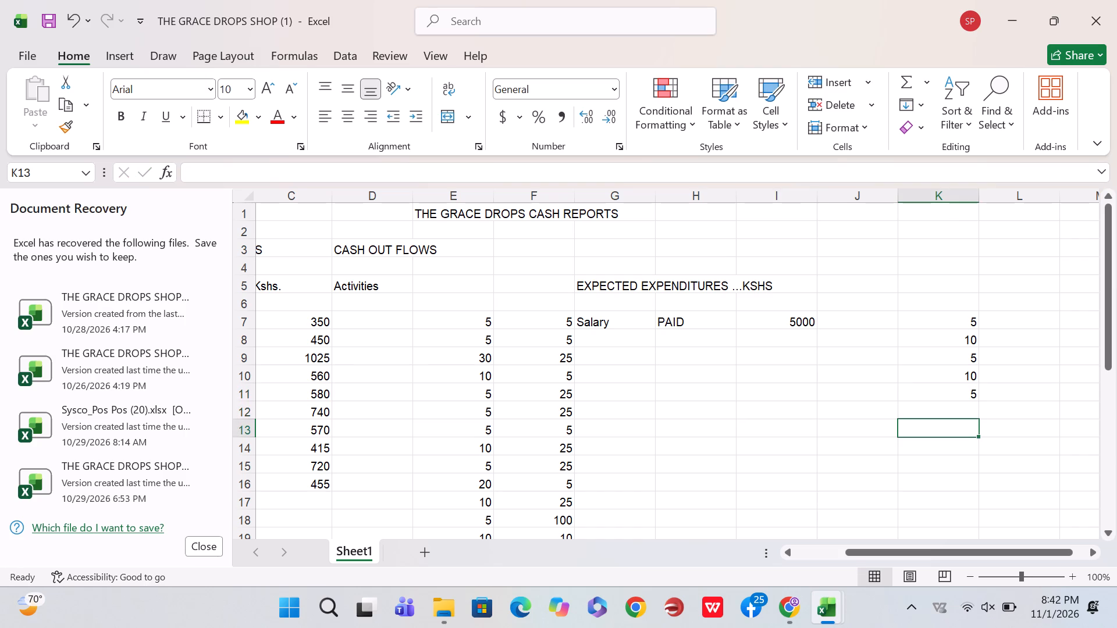
pyautogui.click(944, 407)
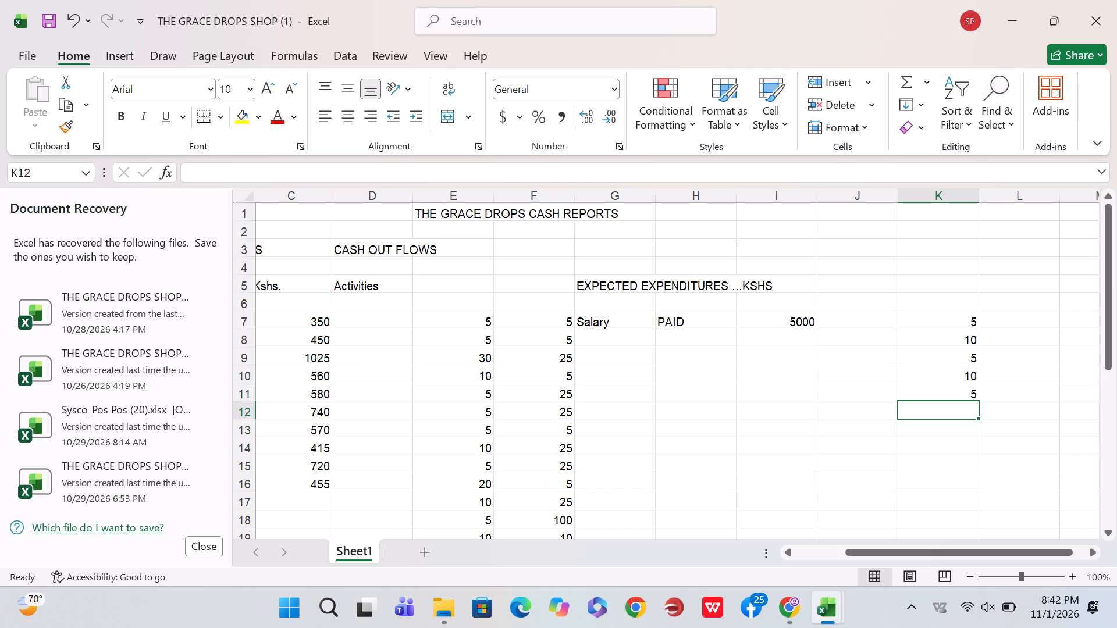
pyautogui.press('1')
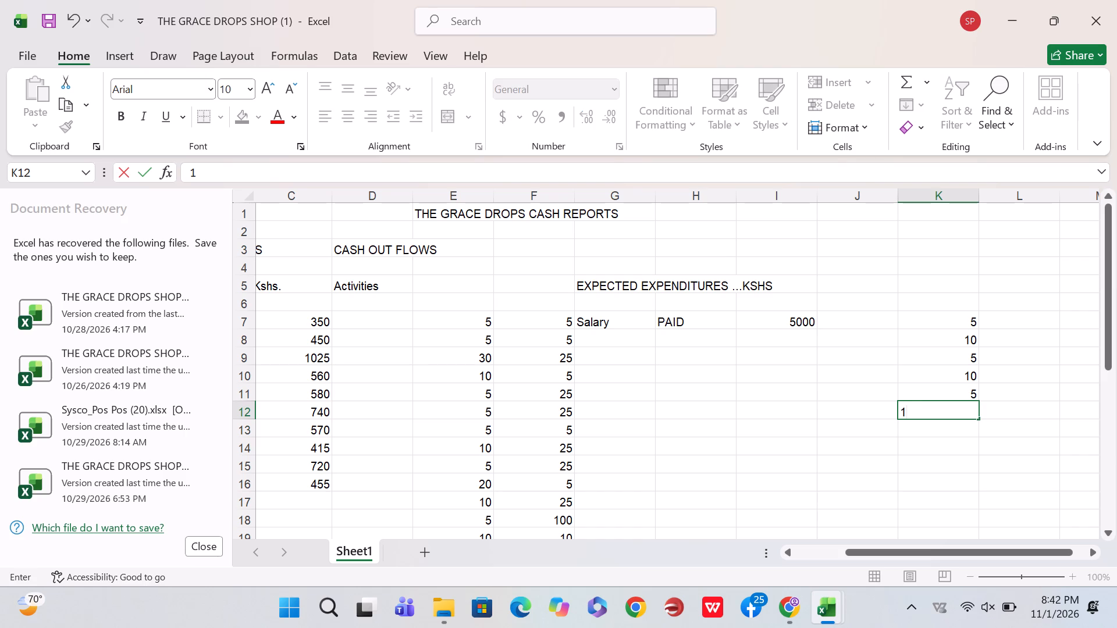
pyautogui.press('0')
pyautogui.click(787, 433)
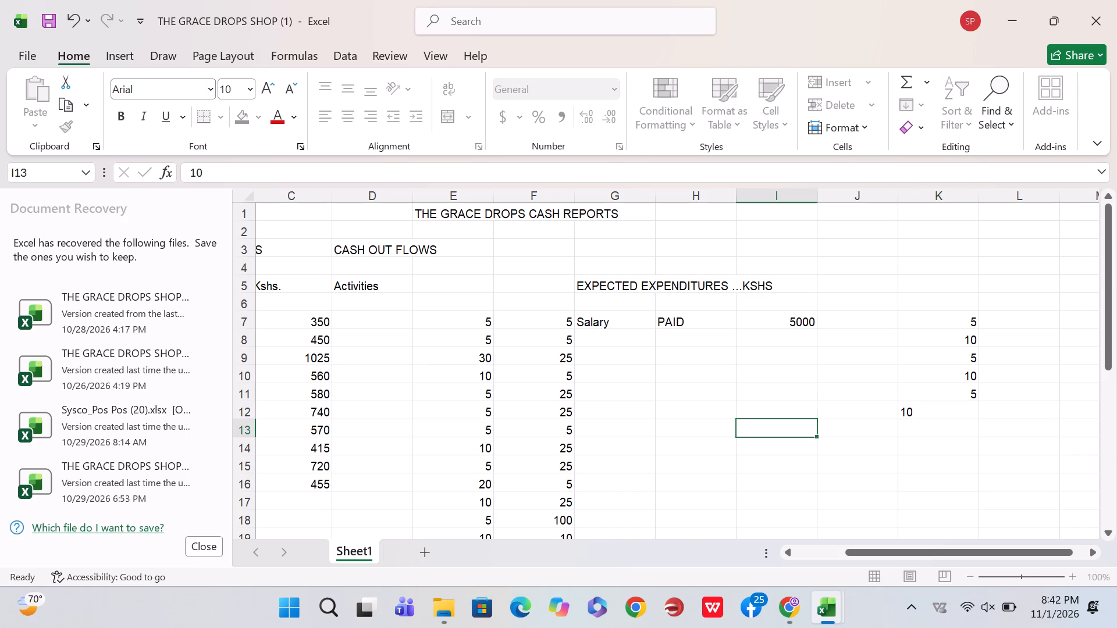
# Continue the column K list of amounts at cell K13.
pyautogui.scroll(-1, 861, 444)
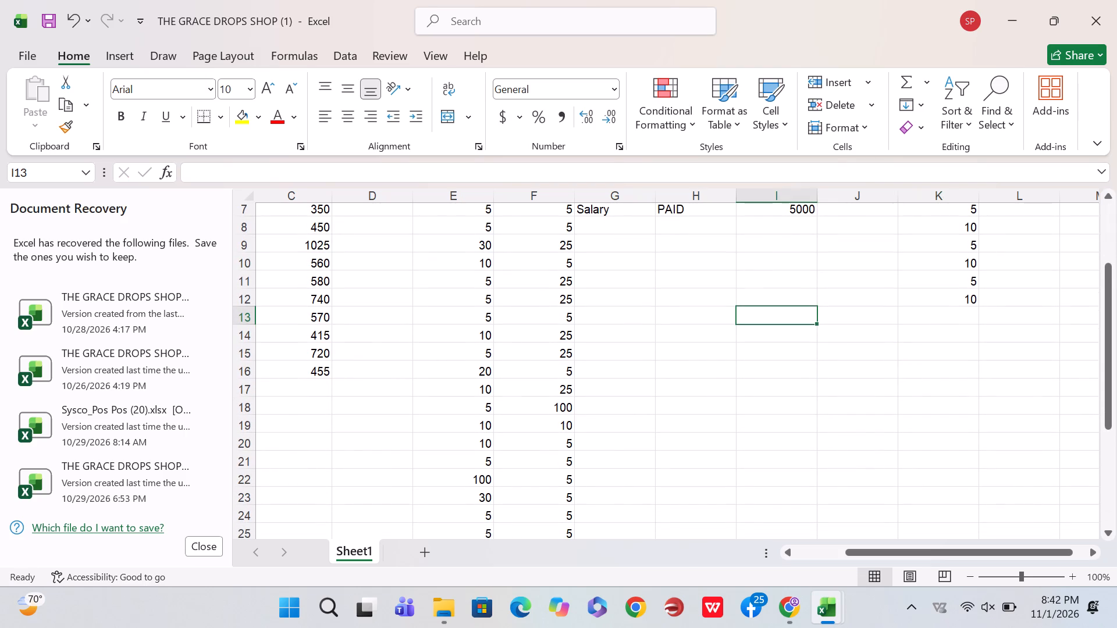
pyautogui.click(938, 320)
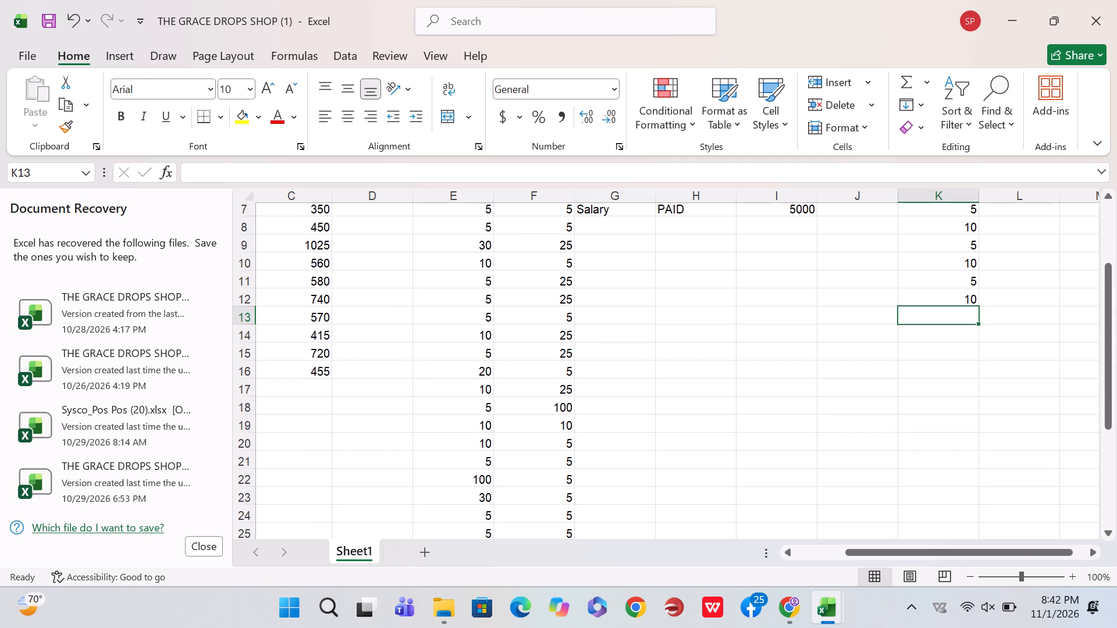